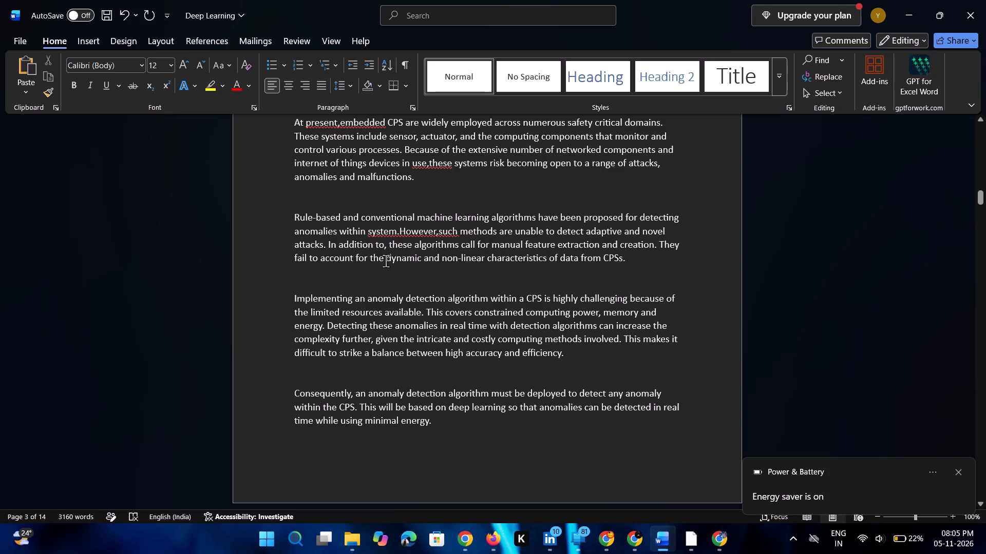
Insert "the" before "account for" in the last sentence of the paragraph on rule-based and conventional machine learning algorithms.
left_click(319, 261)
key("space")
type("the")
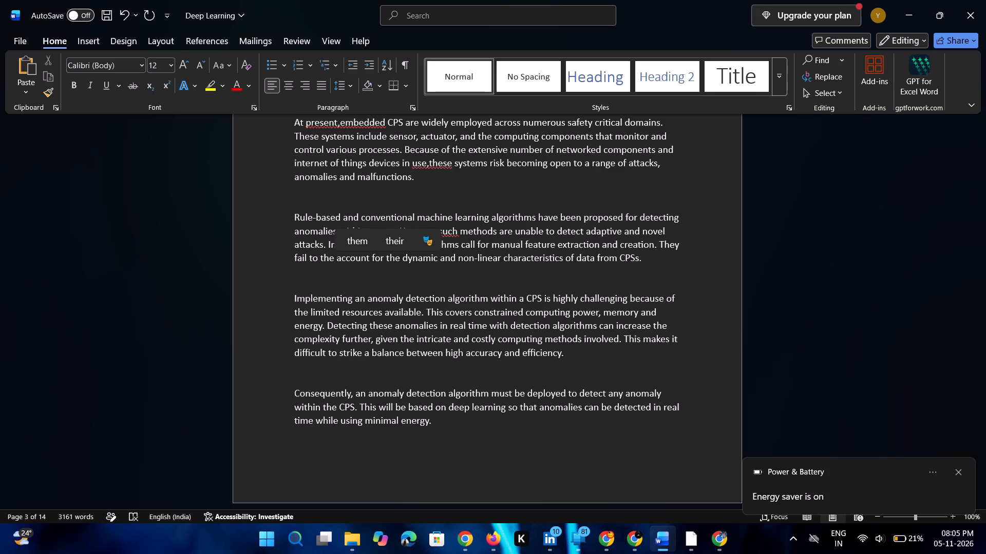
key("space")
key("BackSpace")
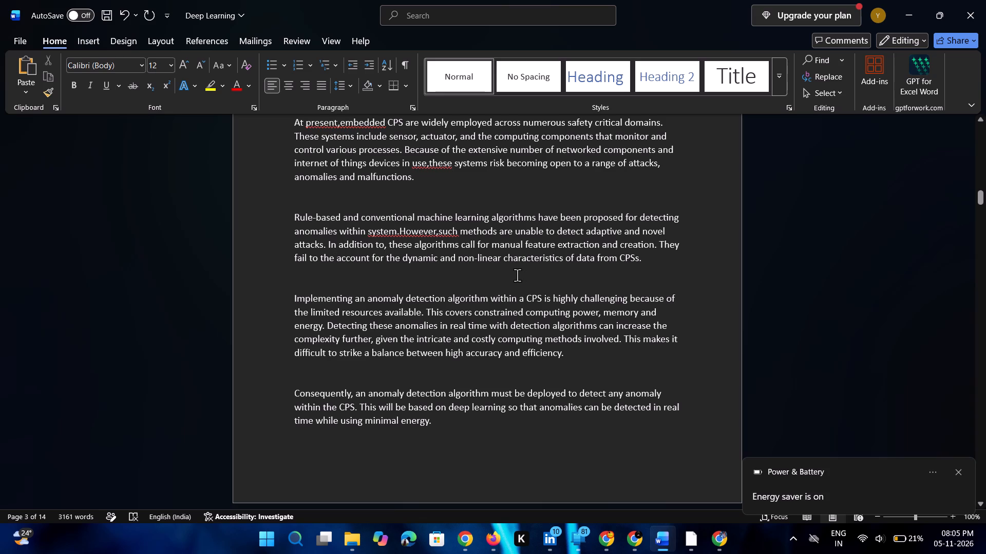
Insert "the" before "highly challenging" in the paragraph beginning "Implementing an anomaly detection algorithm".
scroll(517, 275, "down", 2)
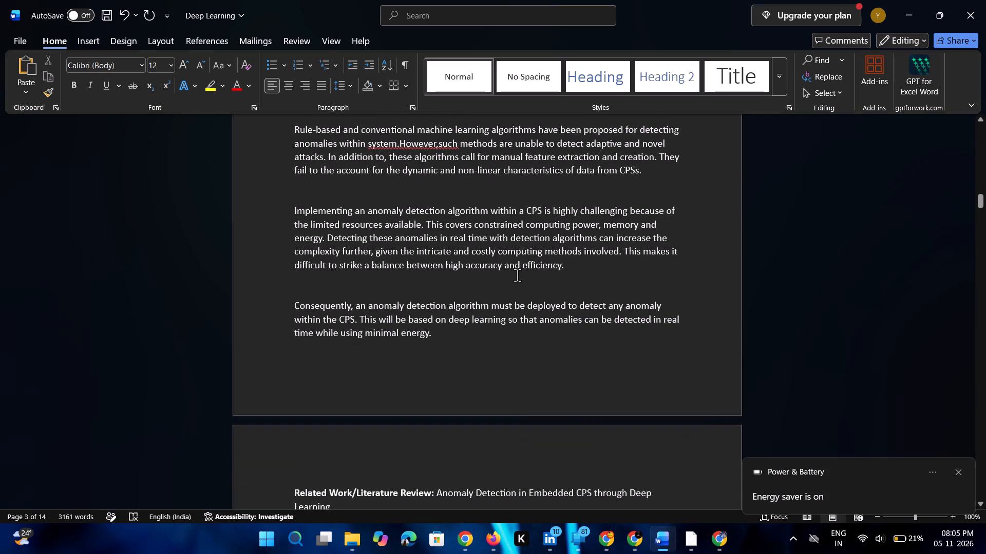
scroll(517, 275, "down", 2)
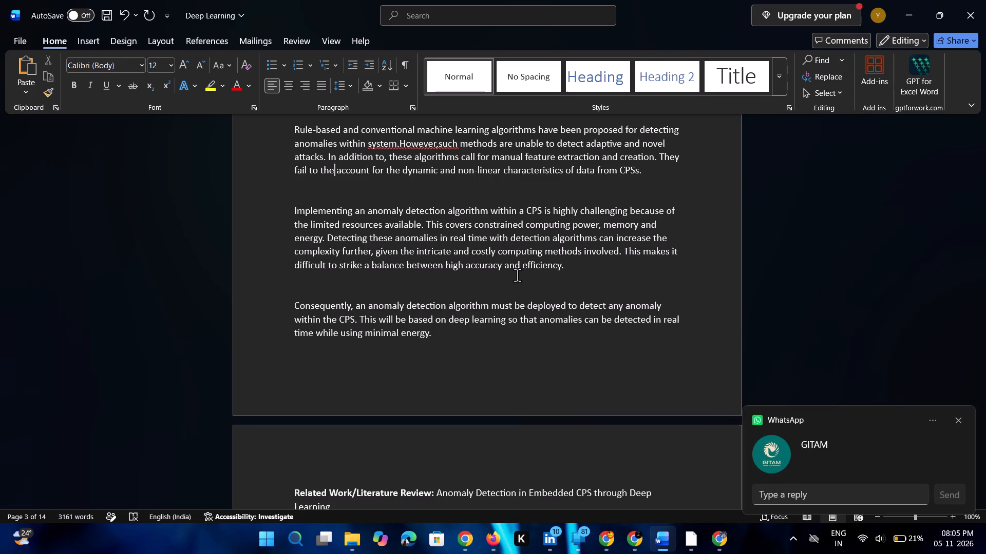
scroll(517, 275, "down", 1)
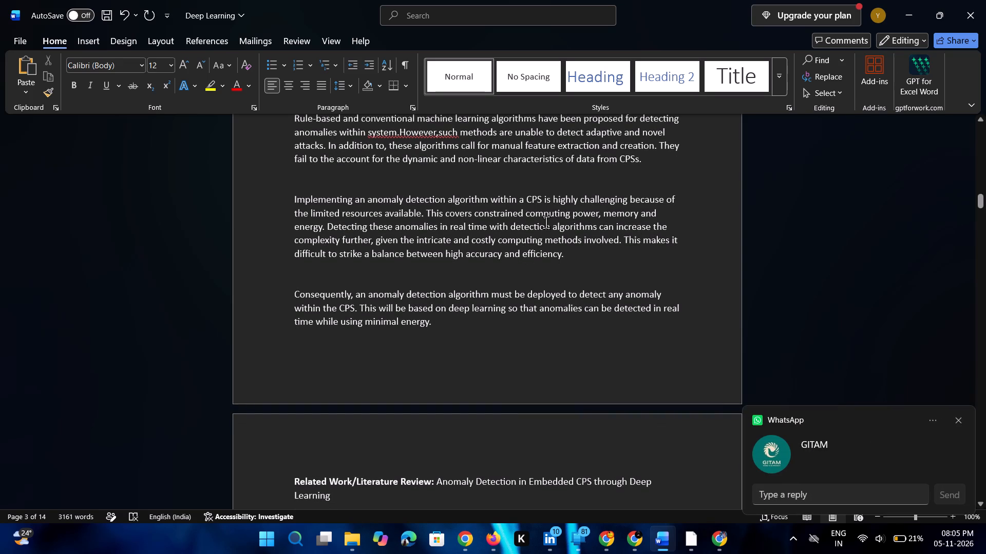
left_click(551, 203)
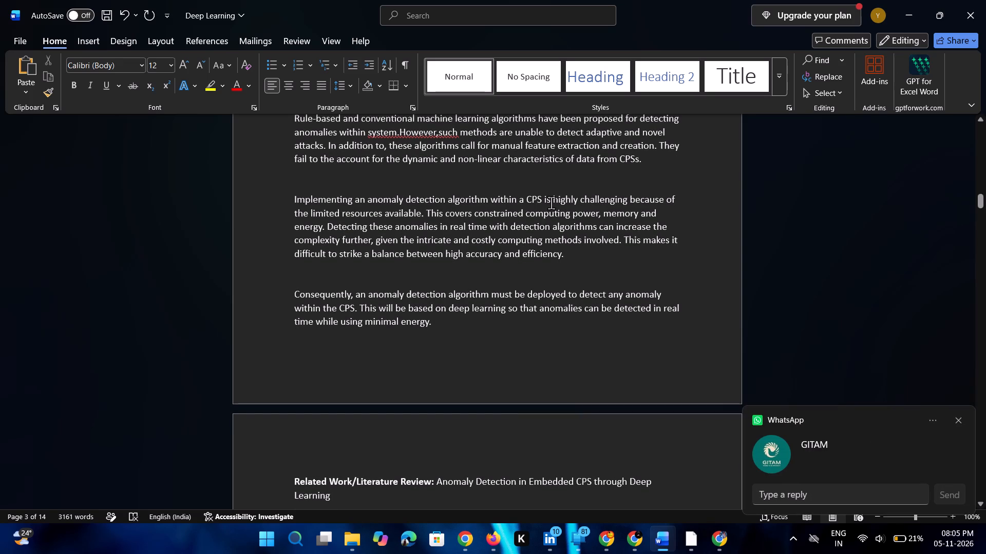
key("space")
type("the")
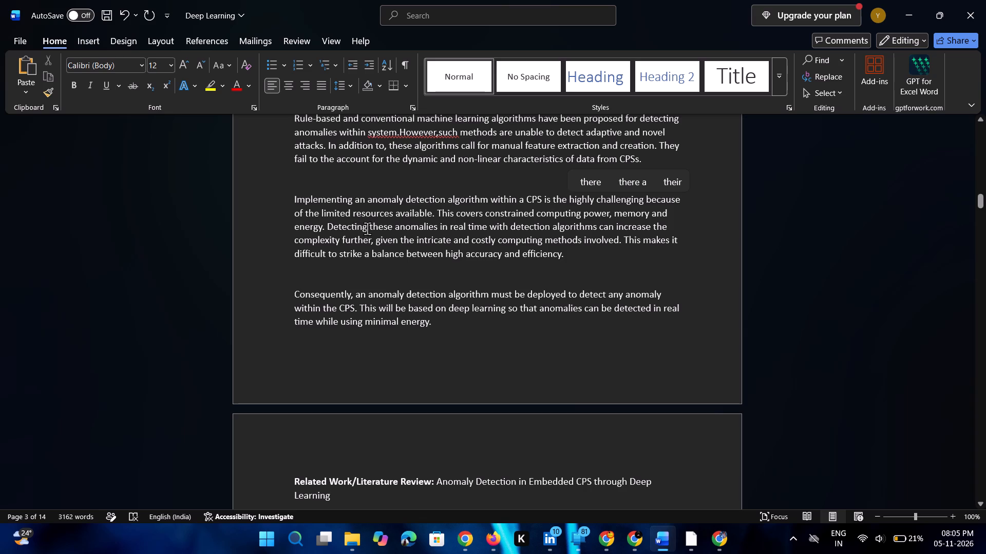
Remove the spaces after "available." and after "power," in the "Implementing an anomaly detection algorithm" paragraph.
left_click(438, 213)
key("BackSpace")
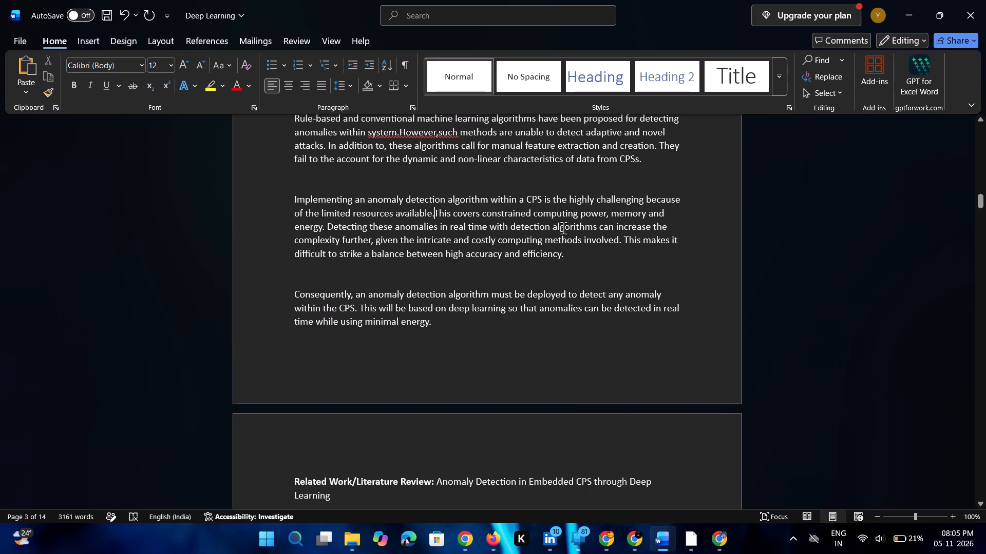
left_click(613, 216)
key("BackSpace")
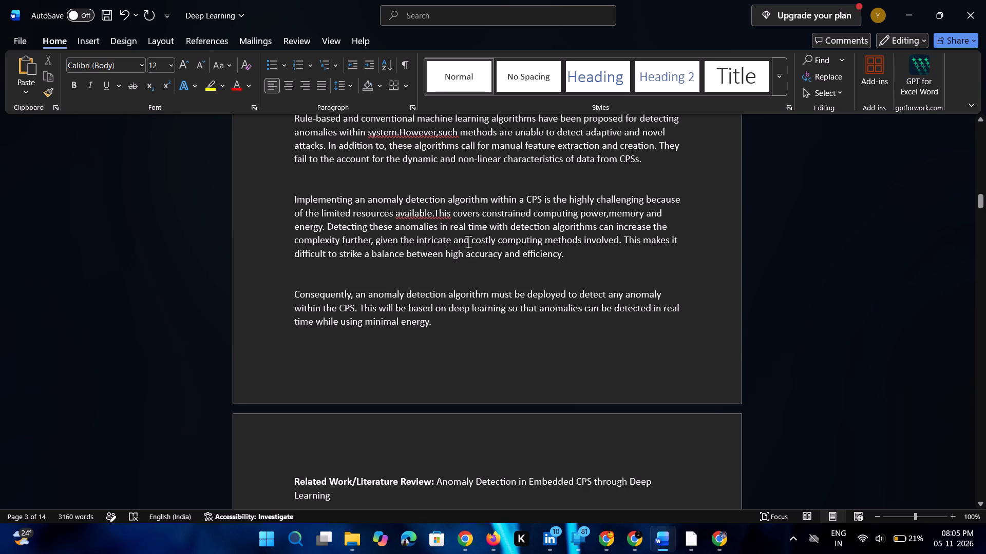
Insert "the" before "detection algorithms can increase" in the same paragraph's sentence about detecting anomalies in real time.
left_click(510, 222)
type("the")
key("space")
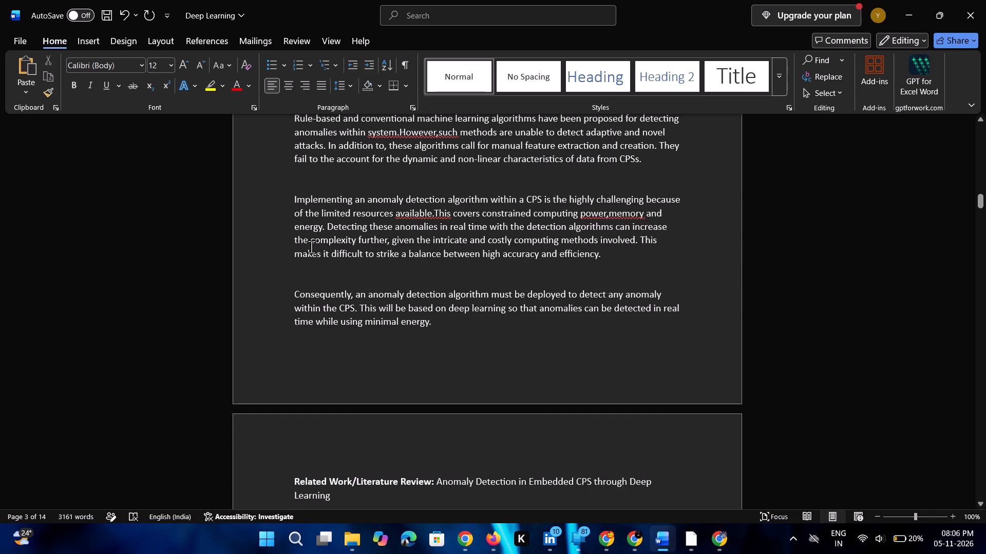
Delete "further" after "the complexity" and close up the spacing so the text reads "complexity,given".
left_click(387, 242)
key("BackSpace")
key("BackSpace")
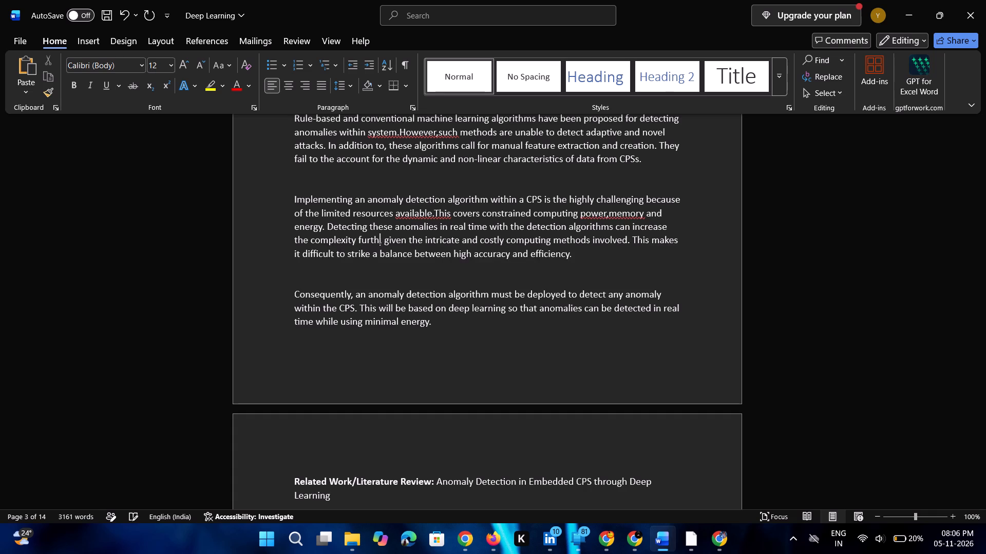
key("BackSpace")
key("BackSpace")
key("BackSpace")
key("BackSpace")
key("BackSpace")
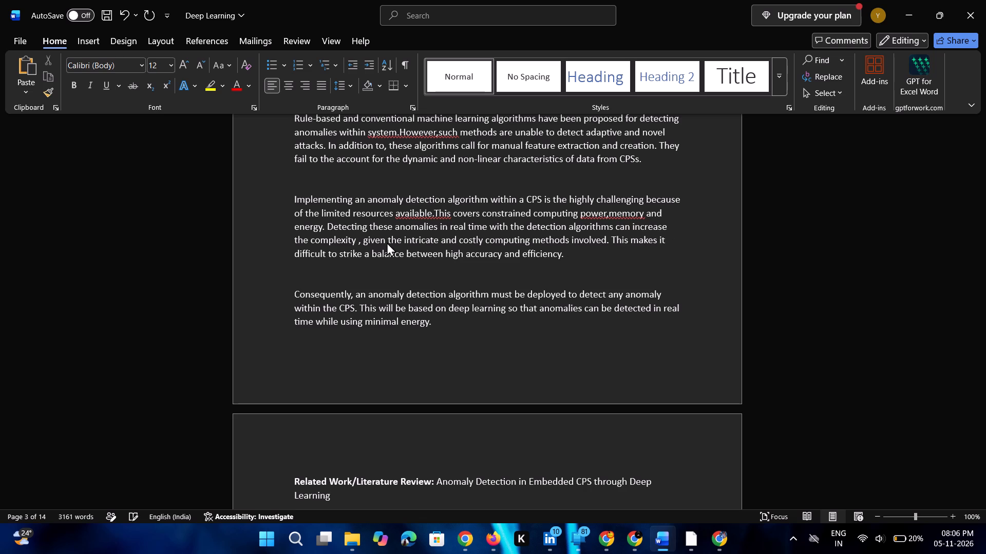
key("BackSpace")
key("Right")
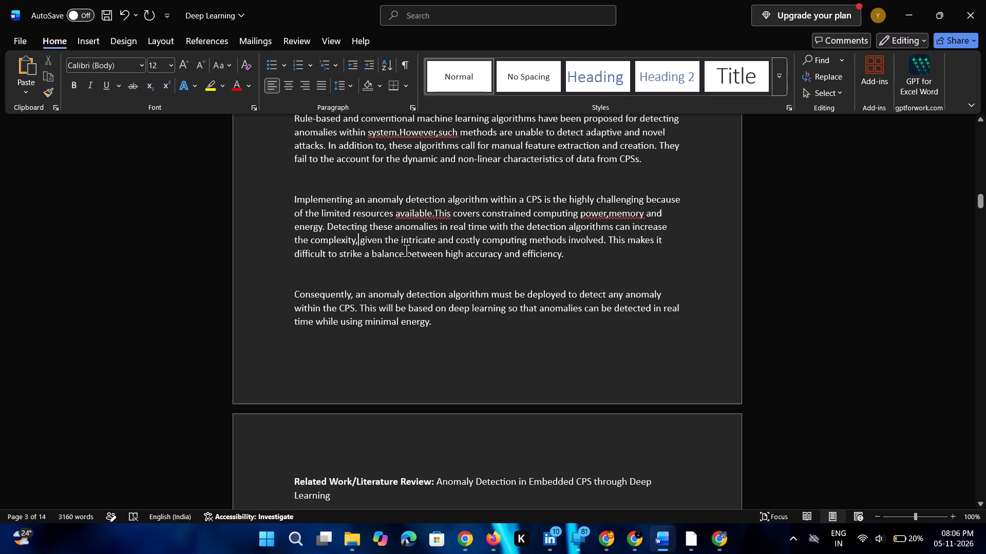
key("Right")
key("BackSpace")
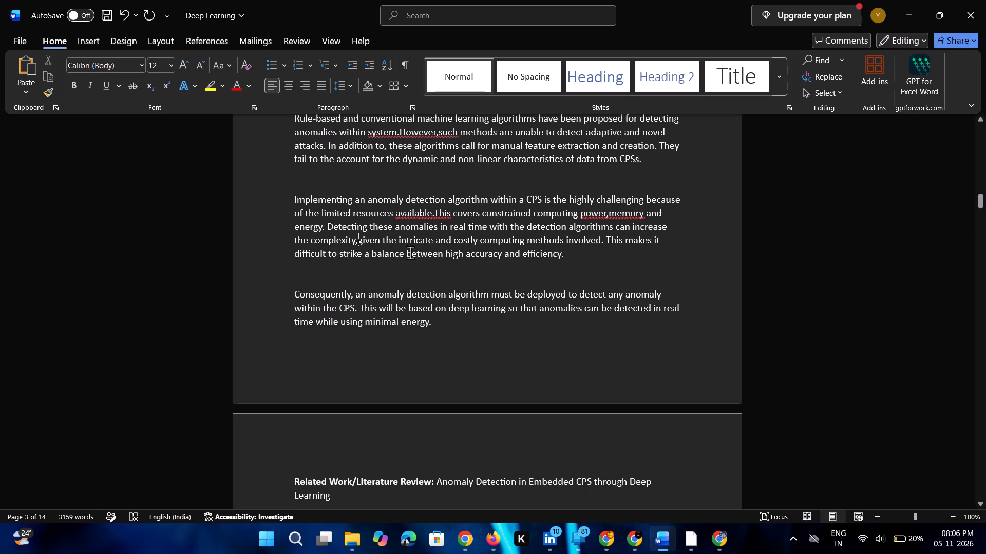
Look up synonyms for "intricate" in the Chrome synonym chat and replace the word with "detailed" in the Word paragraph.
left_click_drag(432, 241, 398, 242)
key("ctrl+c")
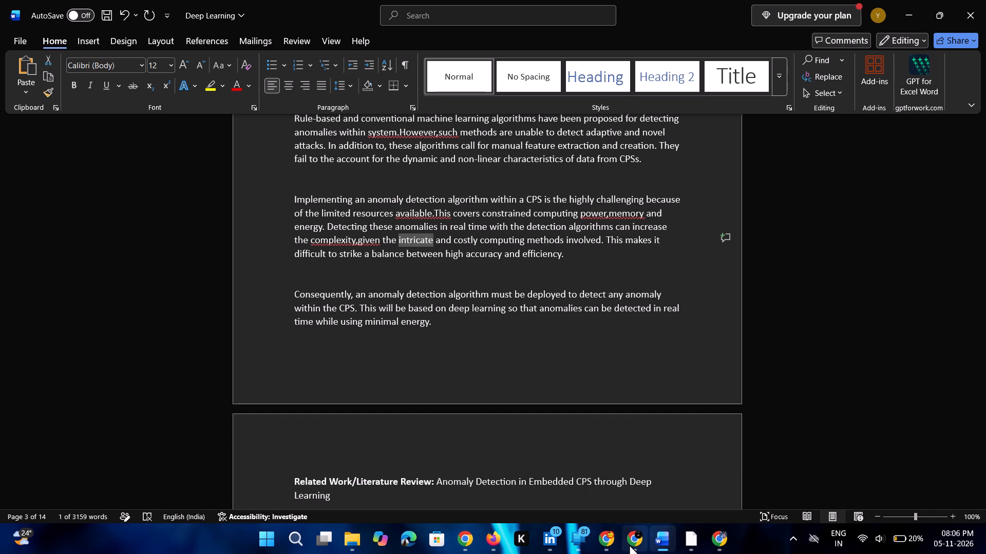
left_click(625, 487)
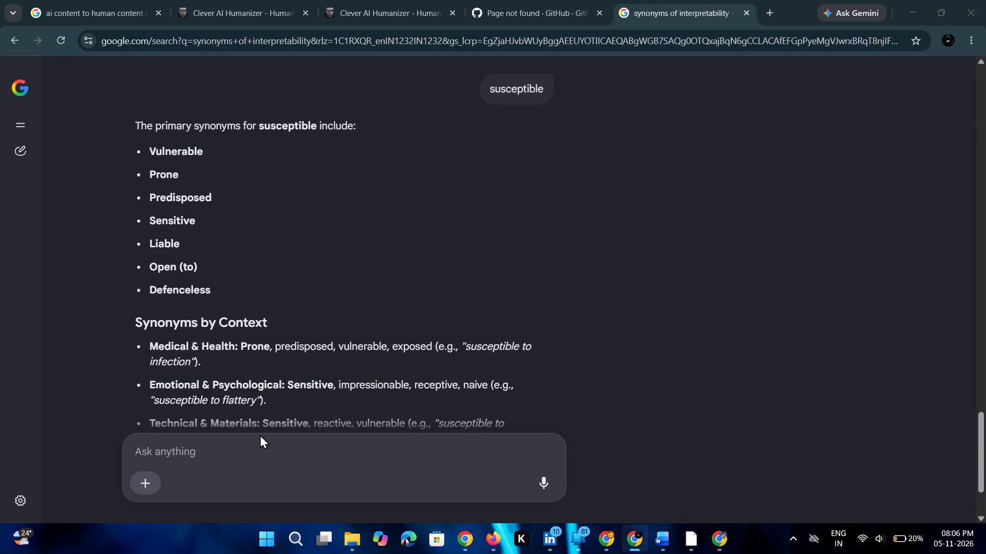
left_click(245, 442)
key("ctrl+v")
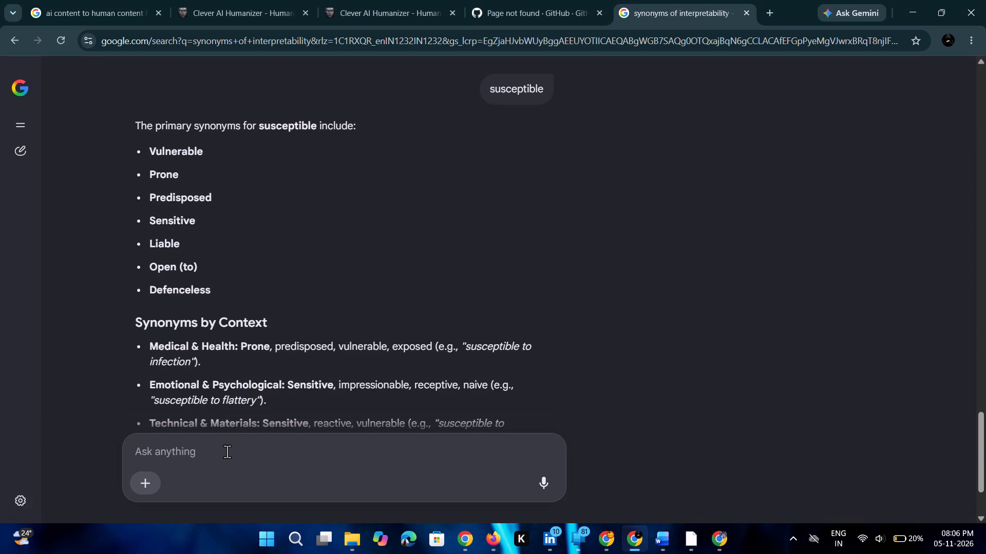
left_click(224, 451)
key("ctrl+v")
key("Return")
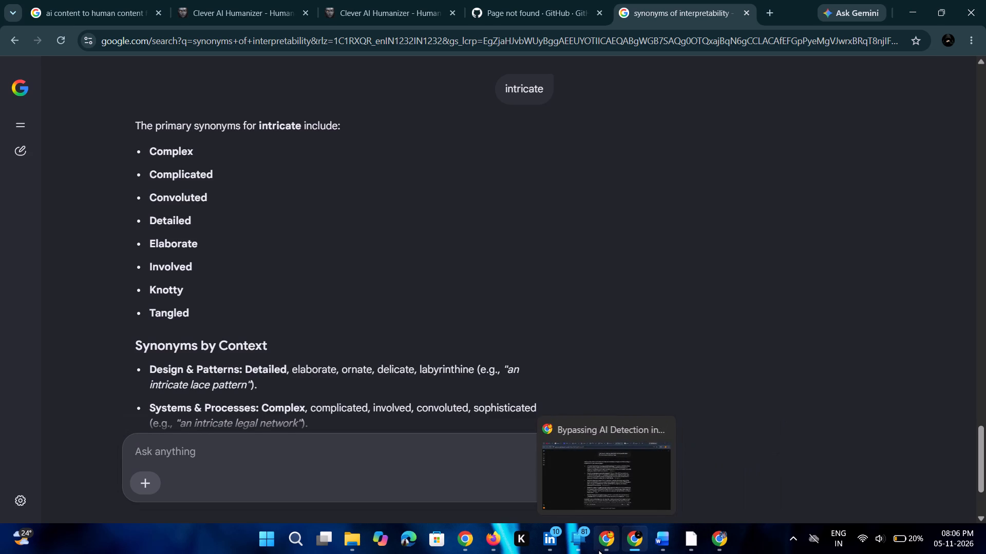
left_click(668, 466)
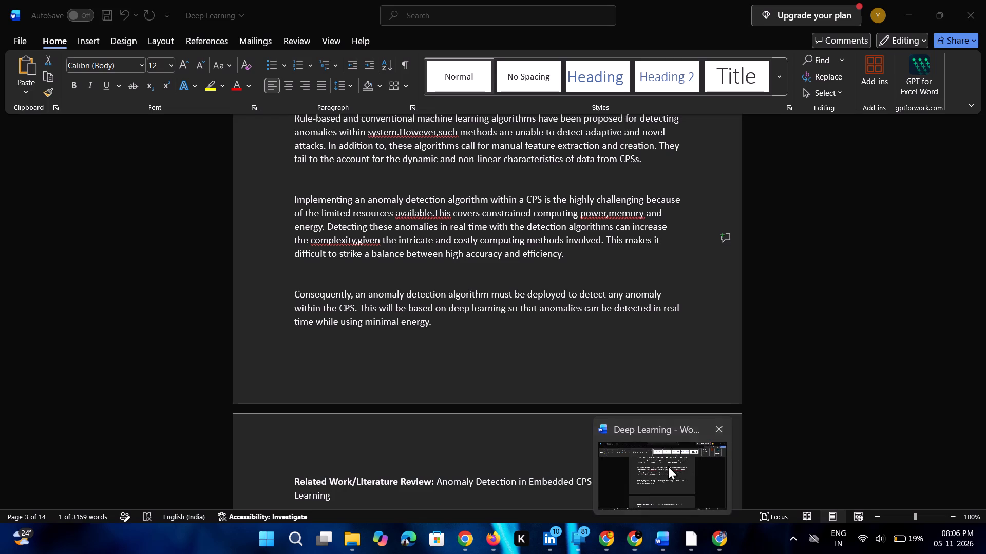
key("BackSpace")
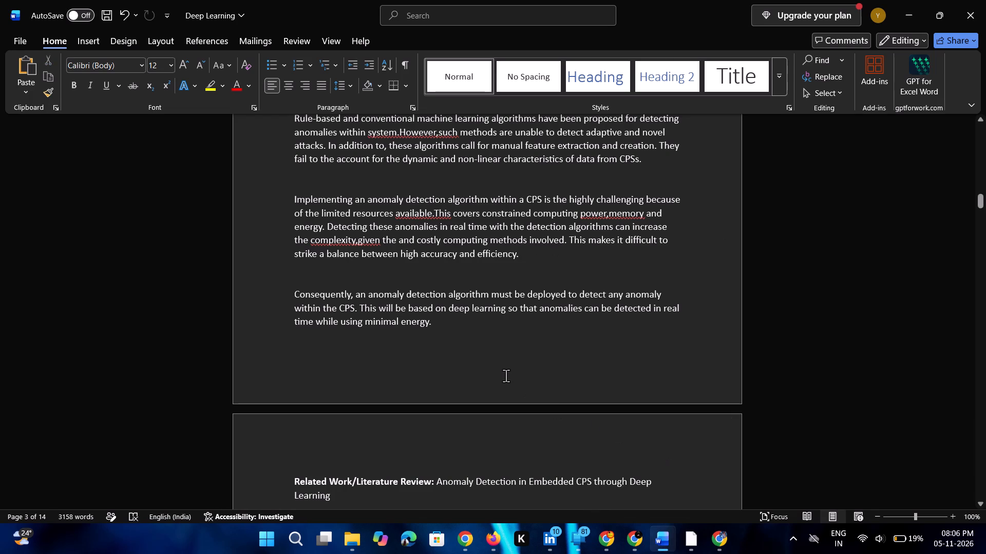
type("detailed")
key("space")
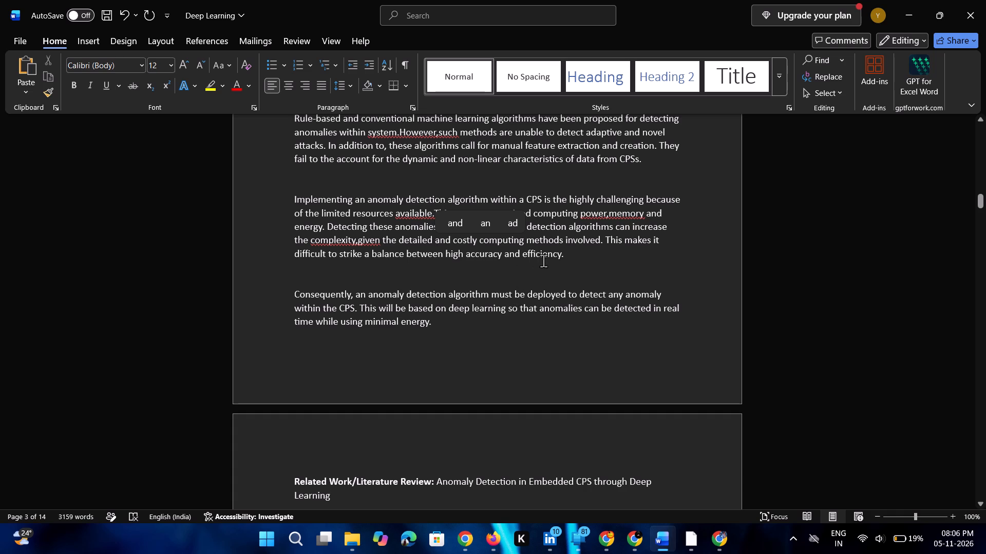
Insert "are" before "involved" in the sentence about costly computing methods.
left_click(566, 243)
type("are")
key("space")
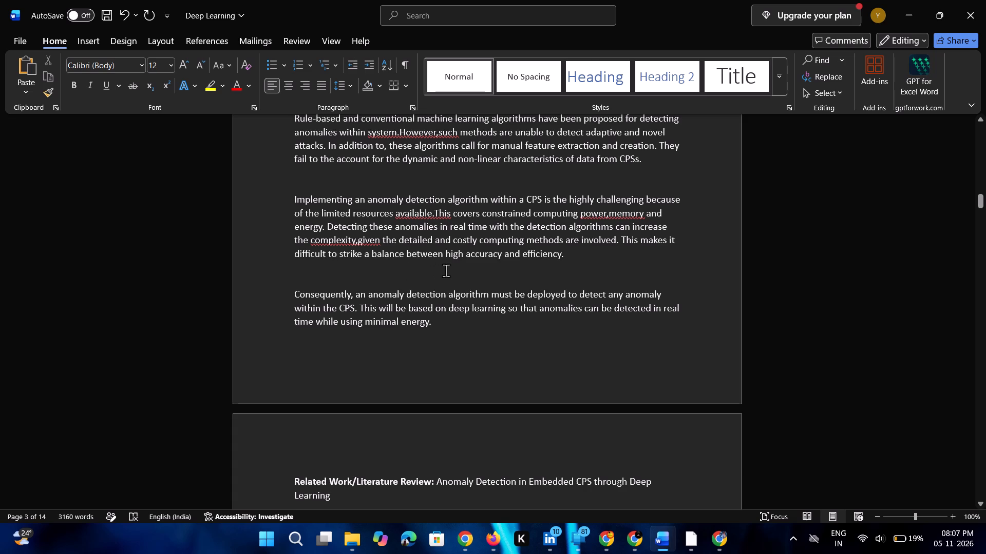
In the "Consequently" paragraph, insert "the" before "detect any anomaly" and before "deep learning".
scroll(446, 270, "down", 1)
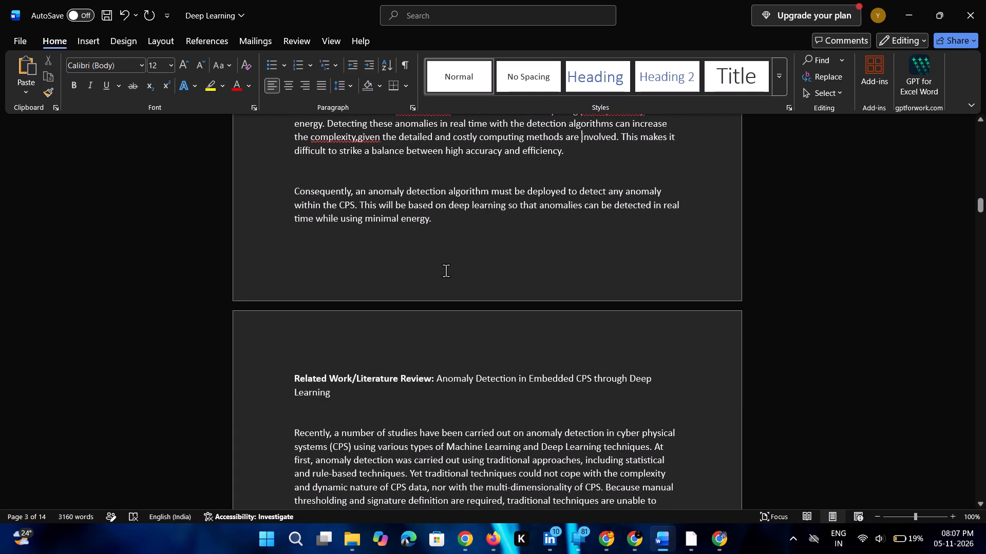
left_click(579, 194)
type("the")
key("space")
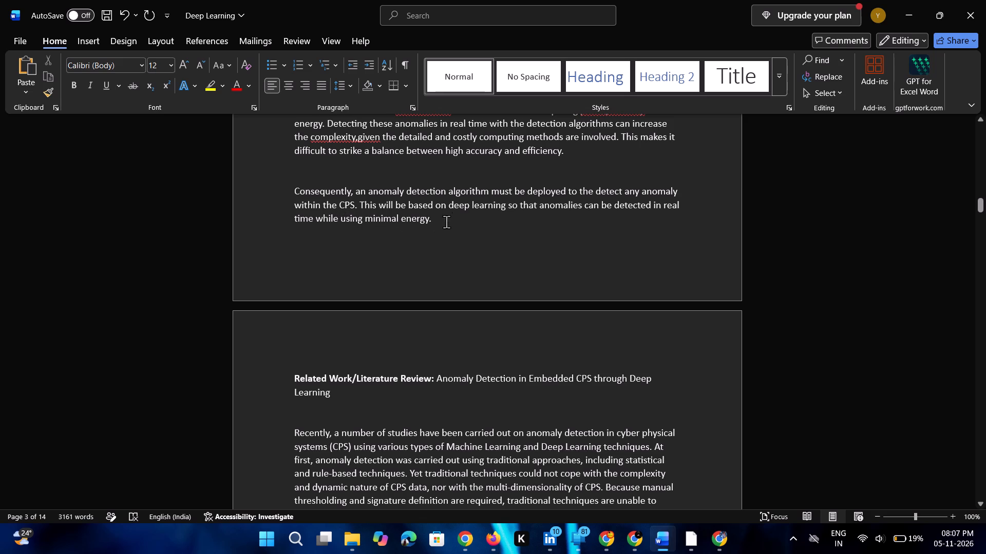
left_click(450, 208)
type("the")
key("space")
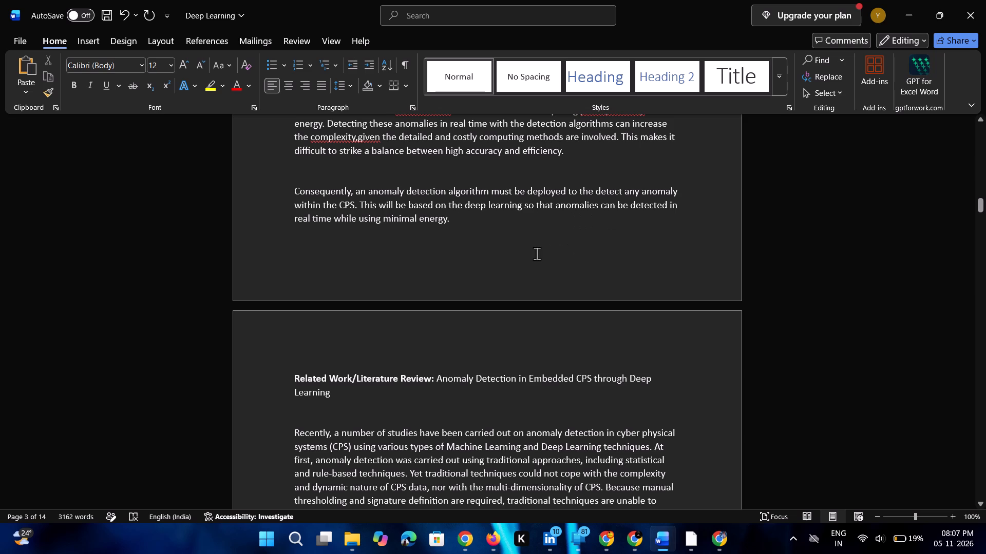
Expand "CPS" to "Cyber Physical Systems" in the Related Work/Literature Review heading.
scroll(537, 253, "down", 1)
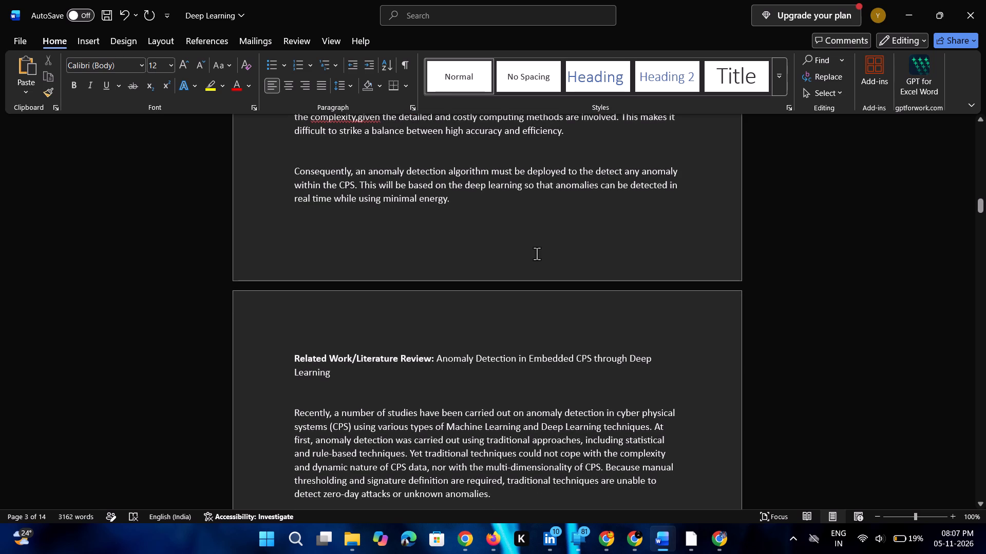
scroll(537, 253, "down", 1)
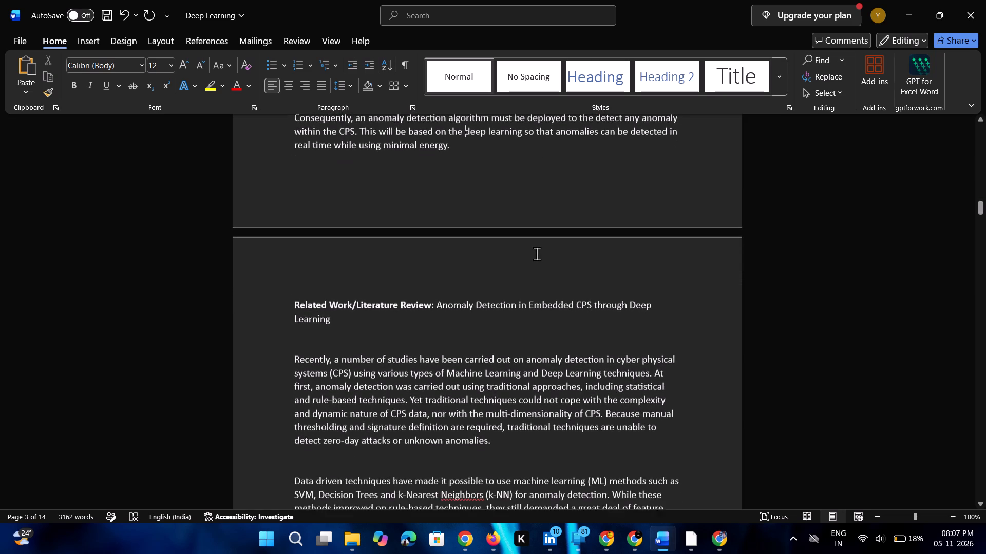
scroll(537, 253, "down", 2)
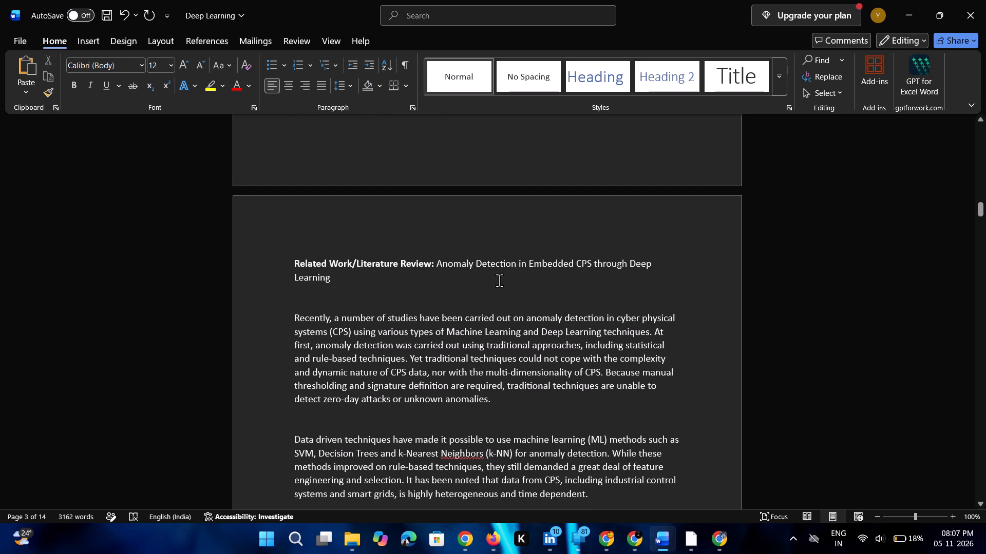
left_click(581, 262)
type("yber")
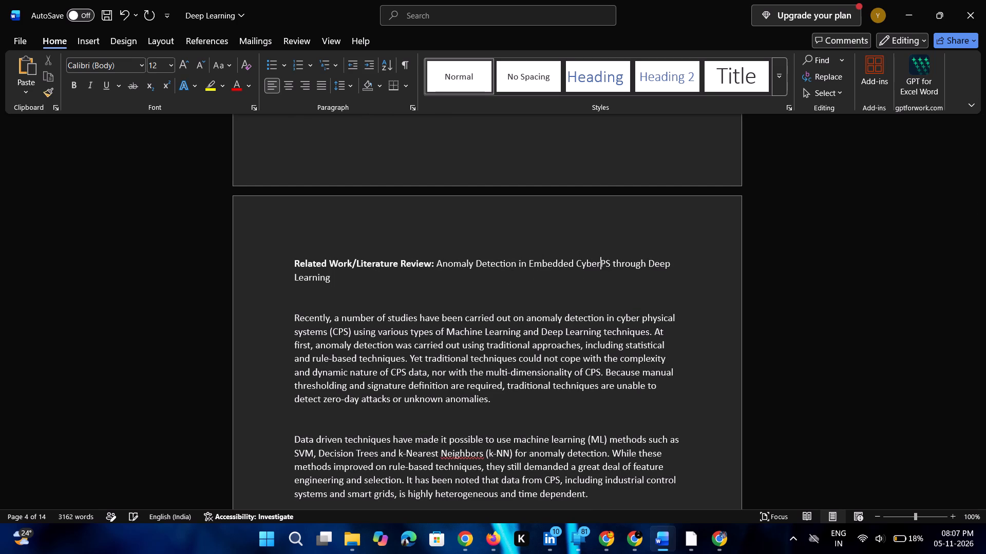
key("space")
key("Right")
type("hysical")
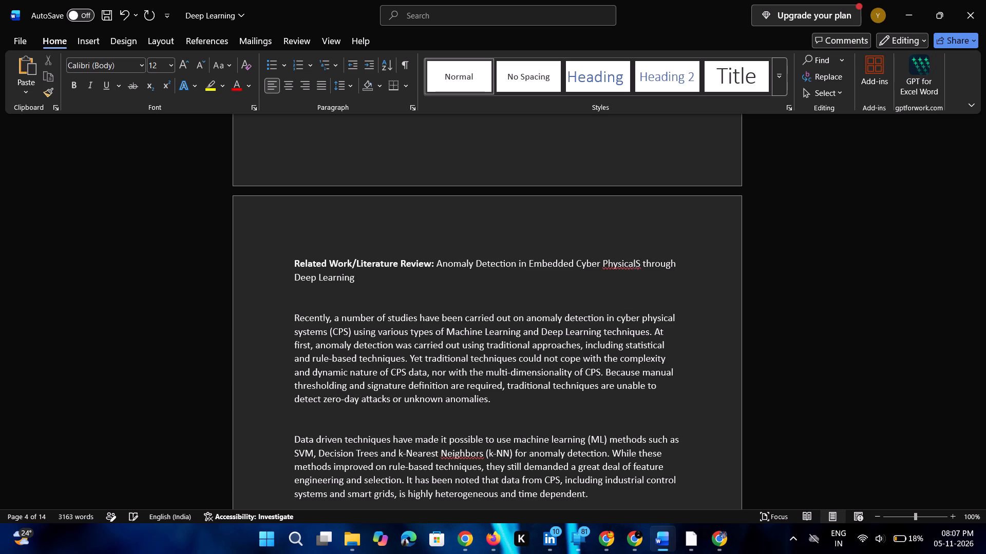
key("space")
key("Right")
type("ystems")
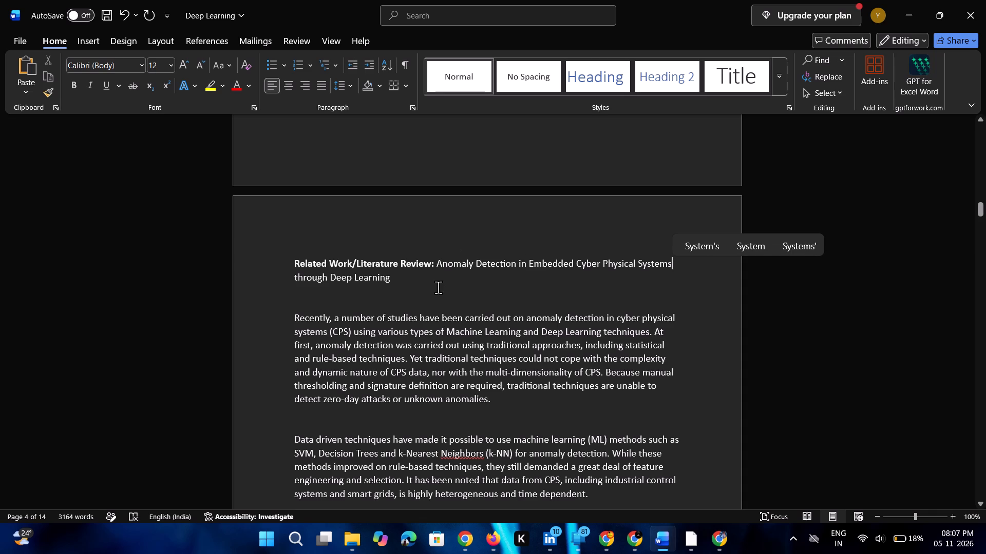
Replace "a" with "the" directly after "Recently," at the start of the first literature review paragraph.
scroll(438, 287, "down", 1)
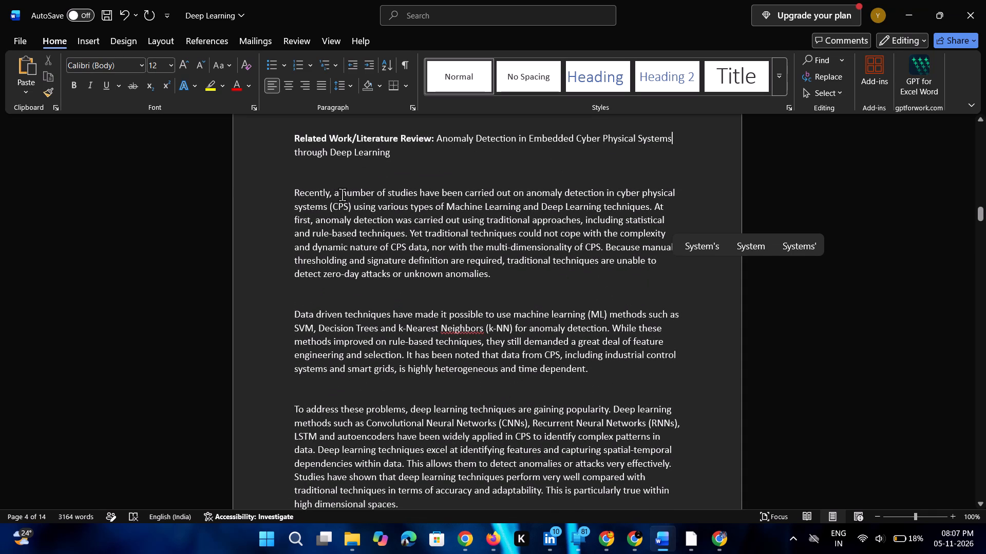
left_click(338, 194)
key("BackSpace")
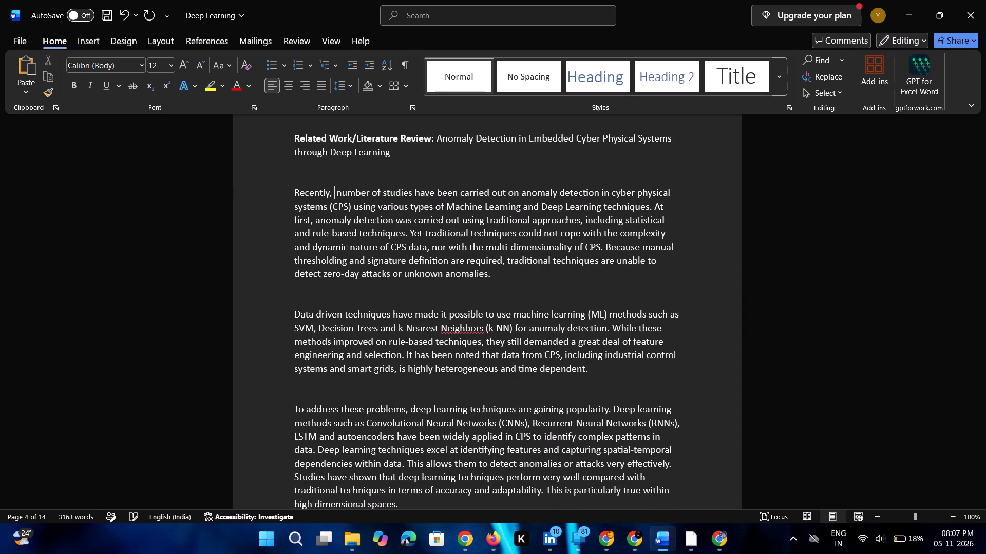
key("BackSpace")
type("the")
key("space")
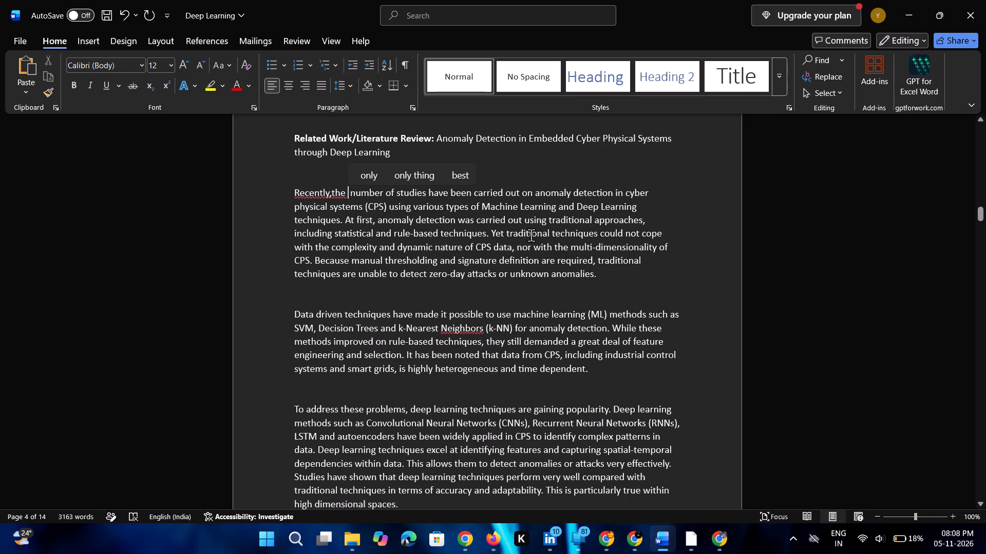
left_click(590, 219)
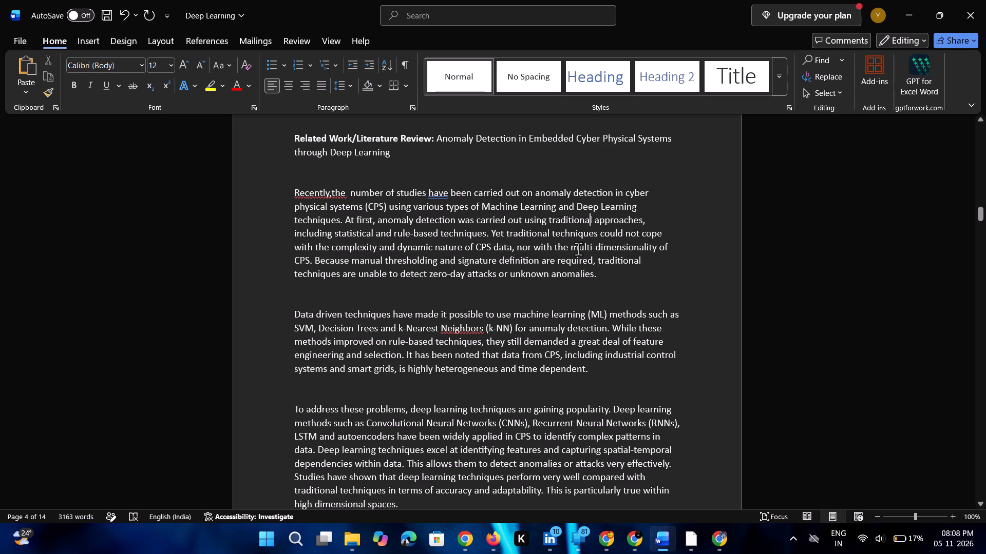
Look up synonyms for "Yet" in the Chrome synonym chat and replace it with "Still" before "traditional techniques could not cope".
left_click_drag(504, 235, 490, 235)
key("ctrl+c")
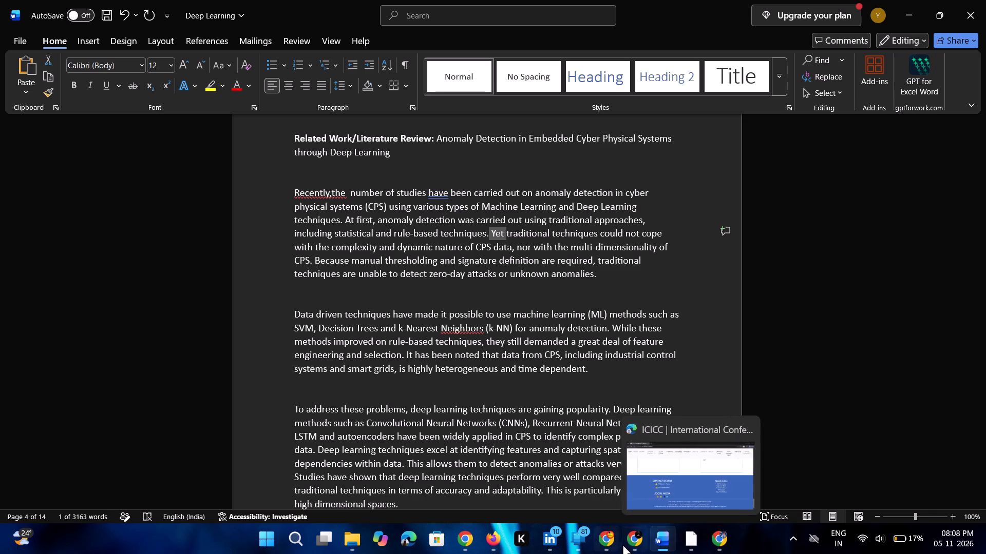
left_click(617, 478)
left_click(304, 450)
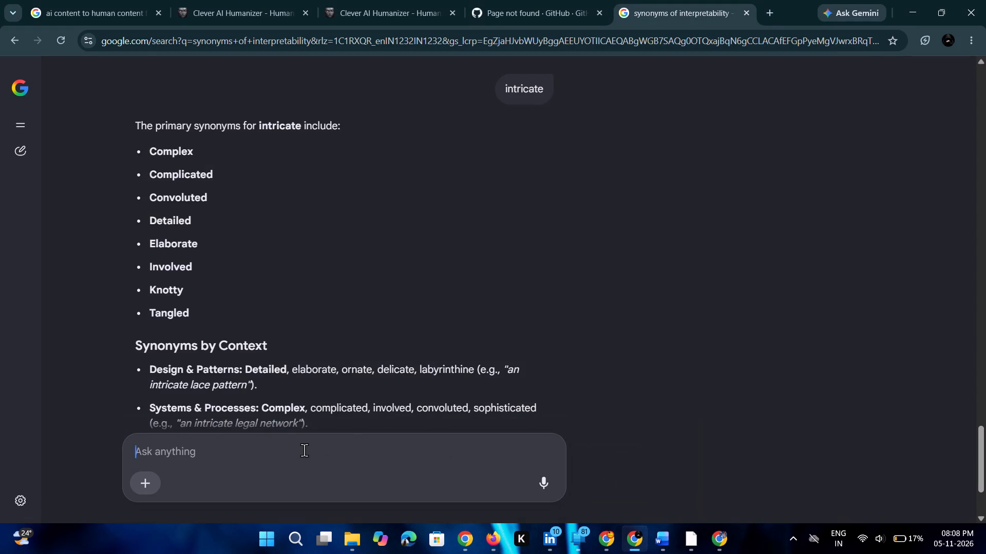
key("ctrl+v")
key("Return")
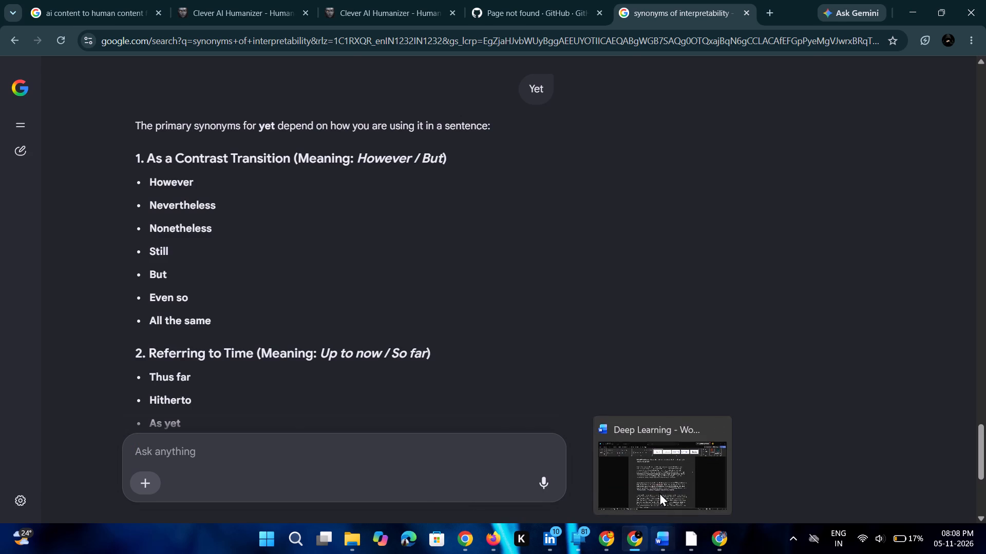
left_click(654, 469)
key("BackSpace")
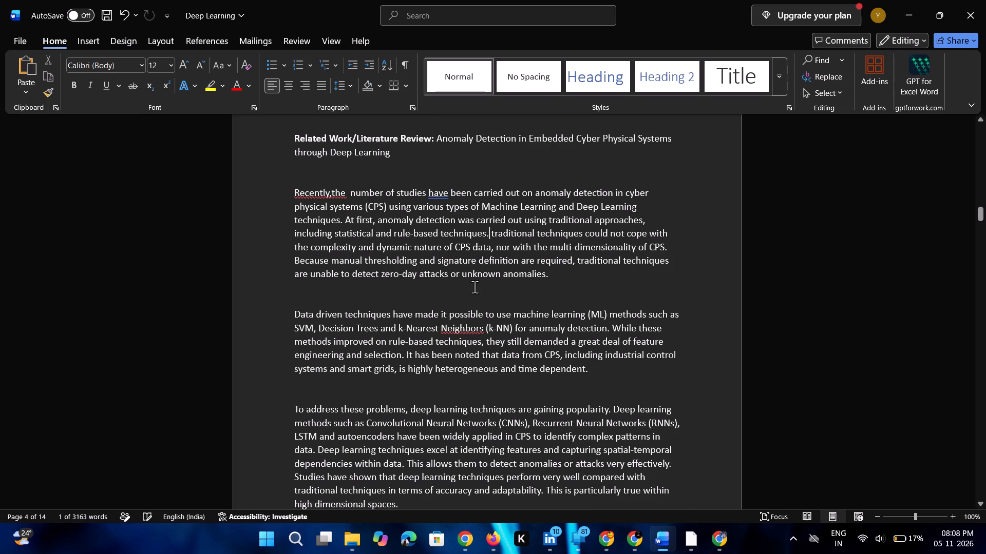
type("Still")
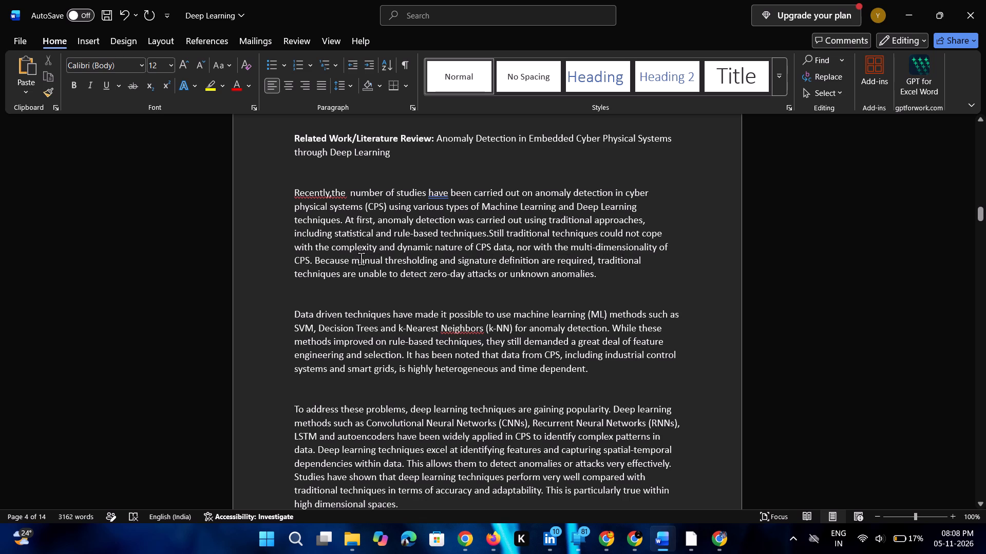
Remove the space between "CPS data," and "nor" in the first literature review paragraph.
left_click(518, 247)
key("BackSpace")
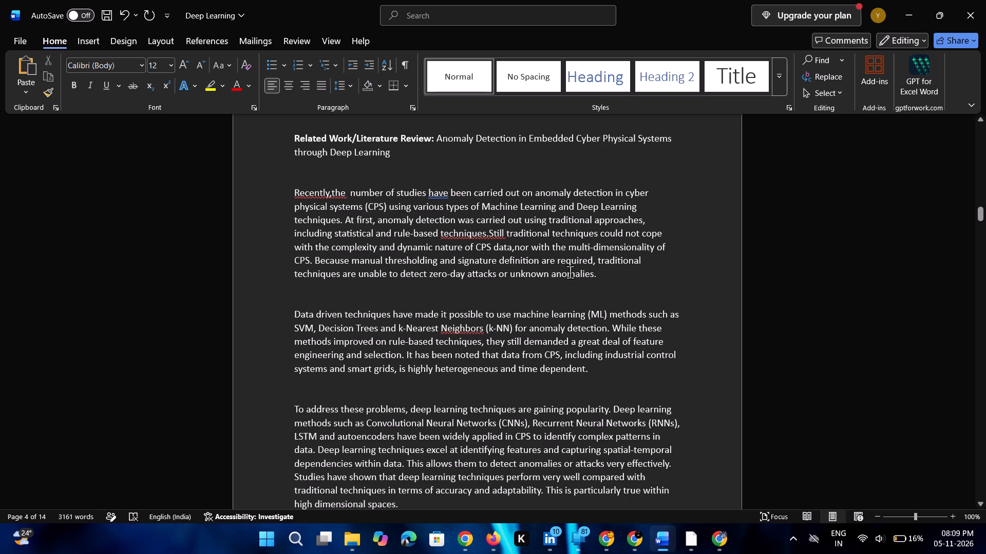
Delete "or unknown anomalies" from the end of the first literature review paragraph, keeping the full stop after "zero-day attacks".
left_click(593, 270)
key("BackSpace")
key("BackSpace")
key("BackSpace")
key("BackSpace")
key("BackSpace")
key("BackSpace")
key("BackSpace")
key("BackSpace")
key("BackSpace")
key("BackSpace")
key("BackSpace")
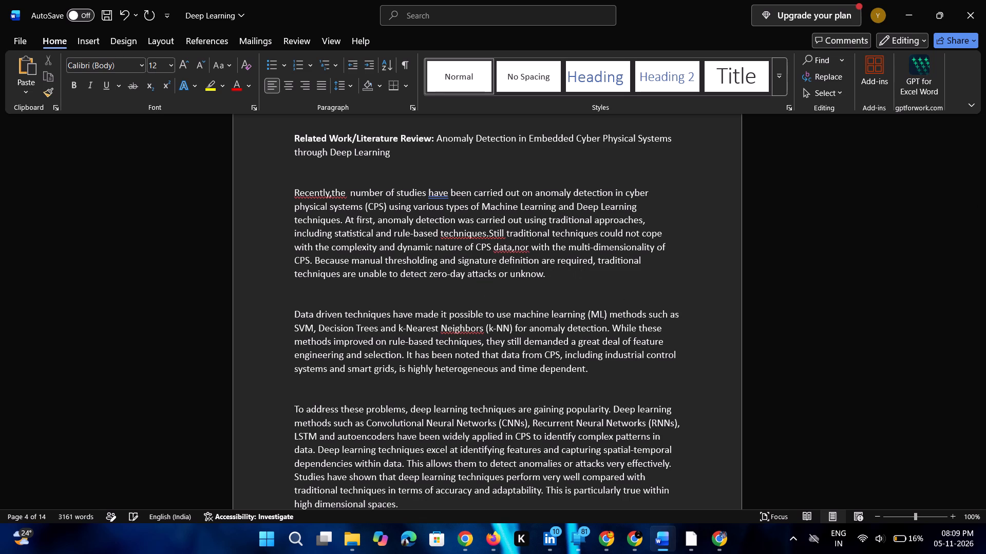
key("BackSpace")
key("BackSpace")
key("BackSpace")
key("BackSpace")
key("BackSpace")
key("BackSpace")
key("BackSpace")
key("BackSpace")
key("BackSpace")
key("BackSpace")
Insert "the" before "machine learning" in the first sentence of the "Data driven techniques" paragraph.
scroll(339, 330, "down", 1)
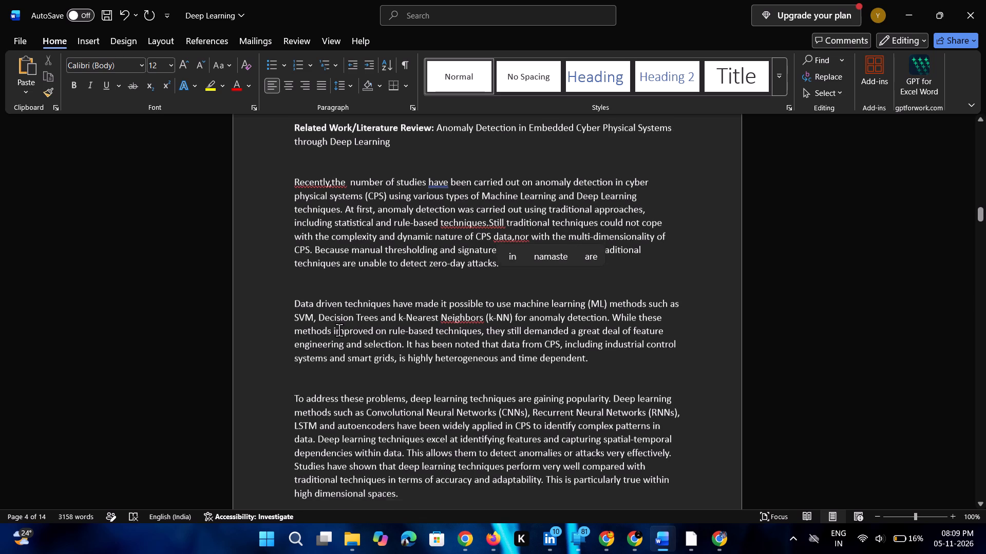
scroll(339, 330, "down", 1)
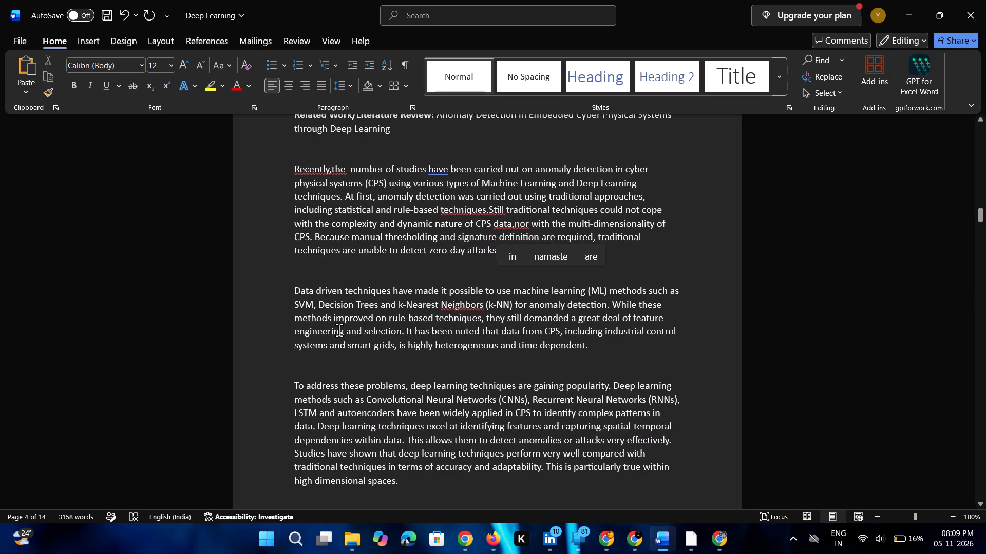
scroll(339, 330, "up", 1)
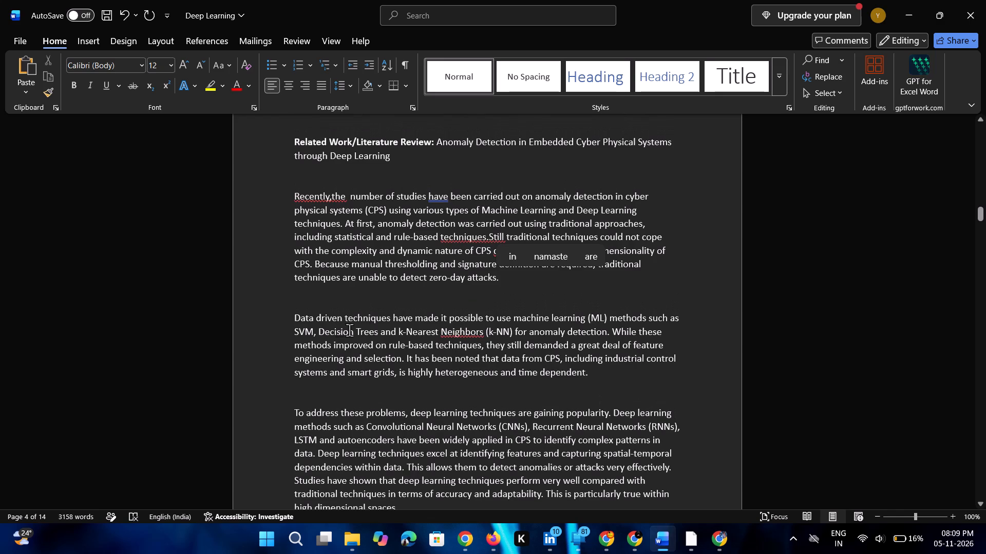
left_click(497, 321)
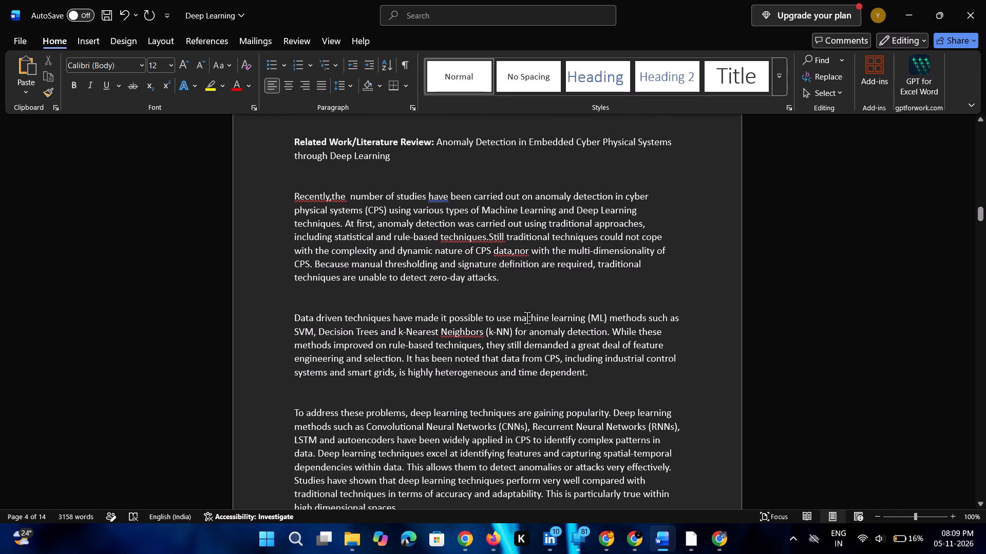
left_click(512, 317)
key("space")
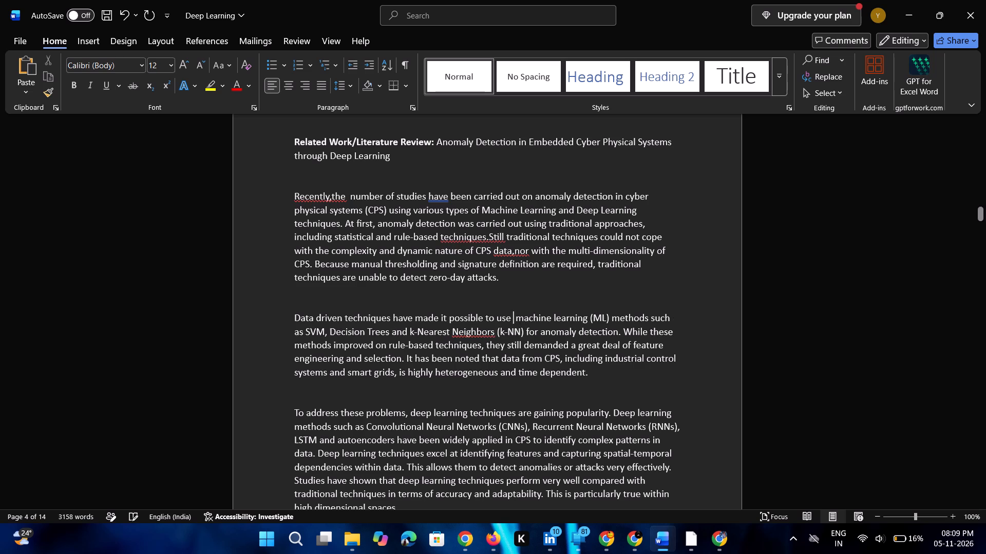
type("the")
key("space")
key("BackSpace")
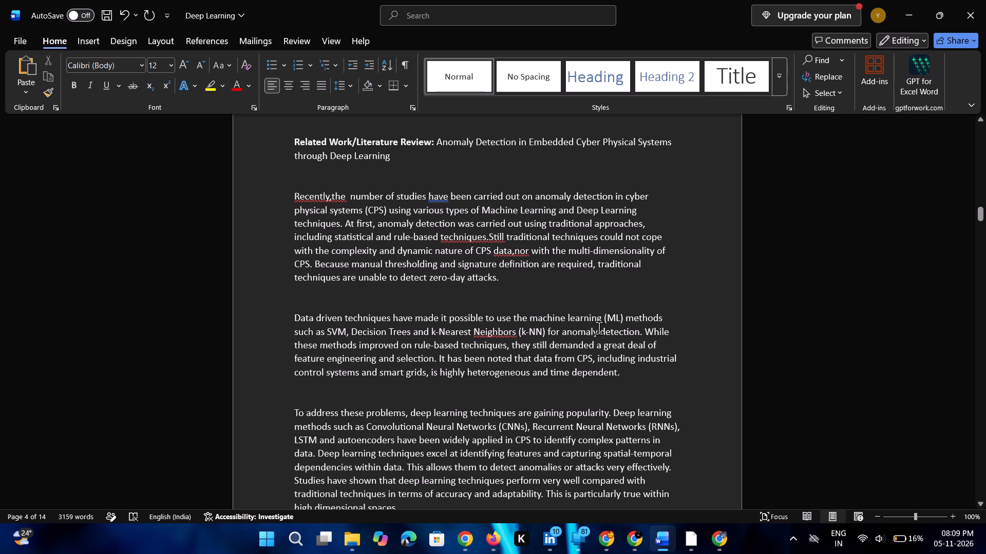
Delete the abbreviation "(ML)" after "machine learning" in the "Data driven techniques" paragraph.
left_click(623, 321)
key("BackSpace")
key("BackSpace")
key("BackSpace")
key("BackSpace")
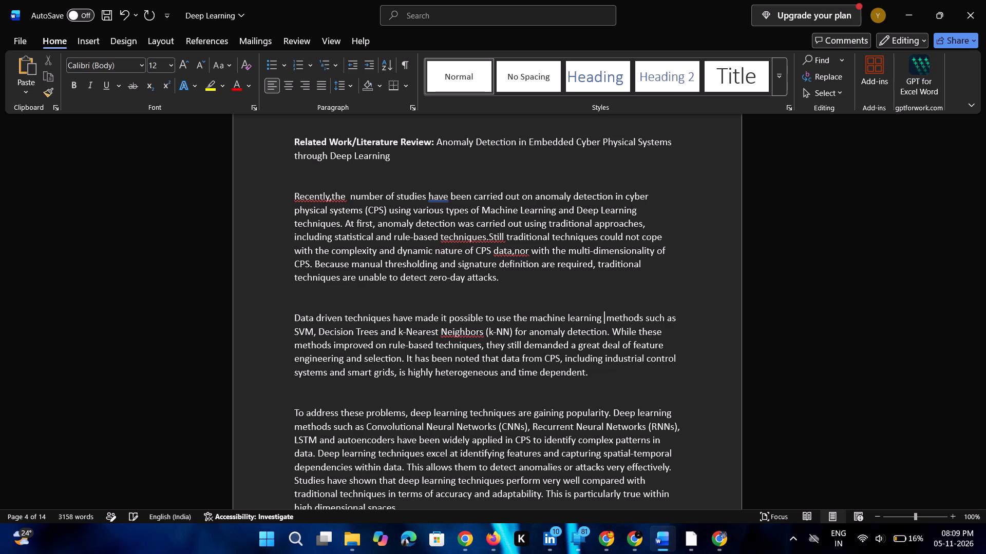
key("BackSpace")
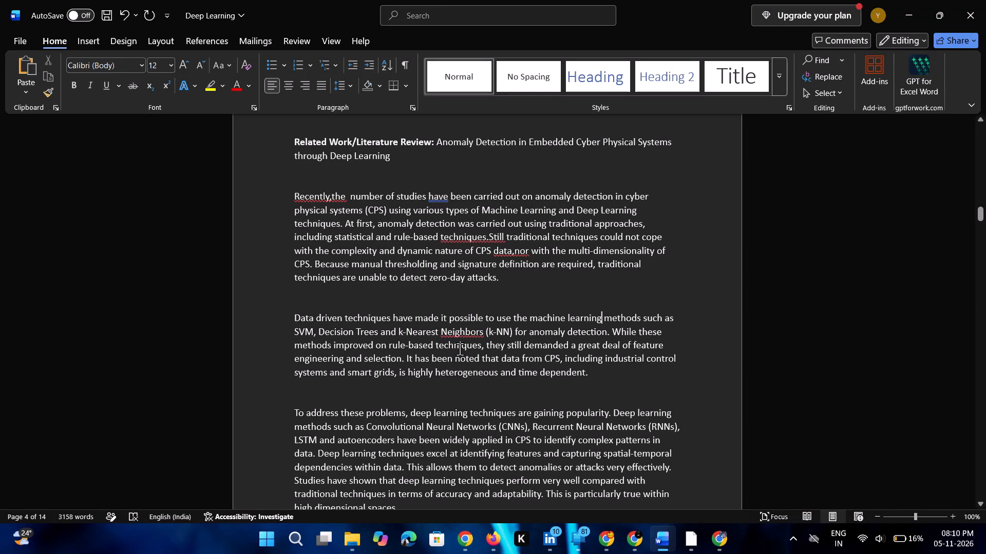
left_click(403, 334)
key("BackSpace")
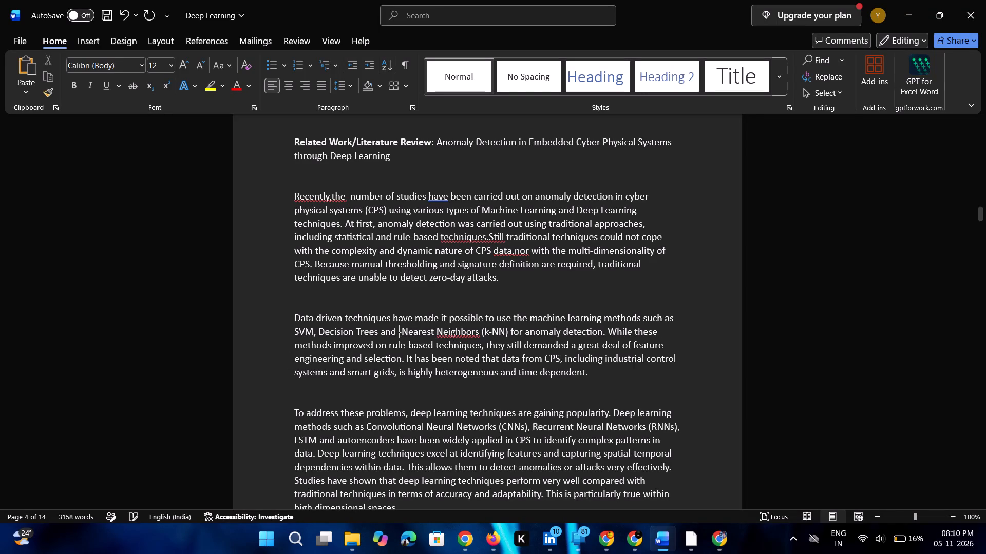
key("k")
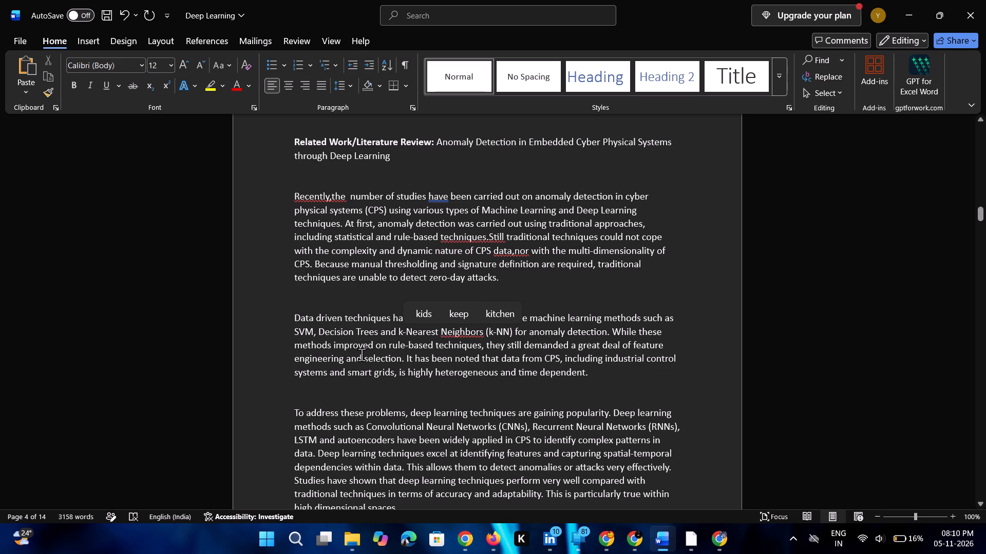
In the "Data driven techniques" paragraph, insert "the" before "rule-based techniques" and before "smart grids".
left_click(386, 346)
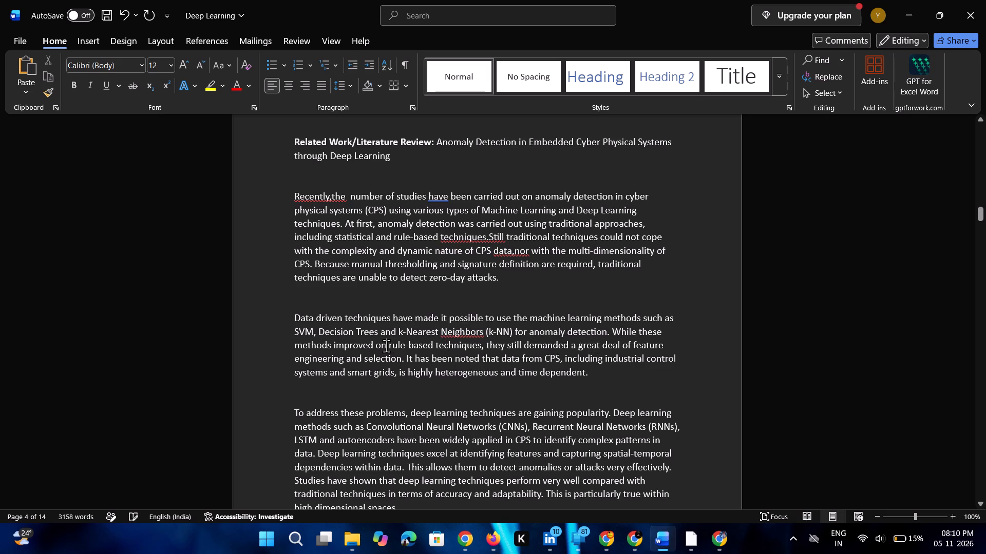
key("space")
type("the")
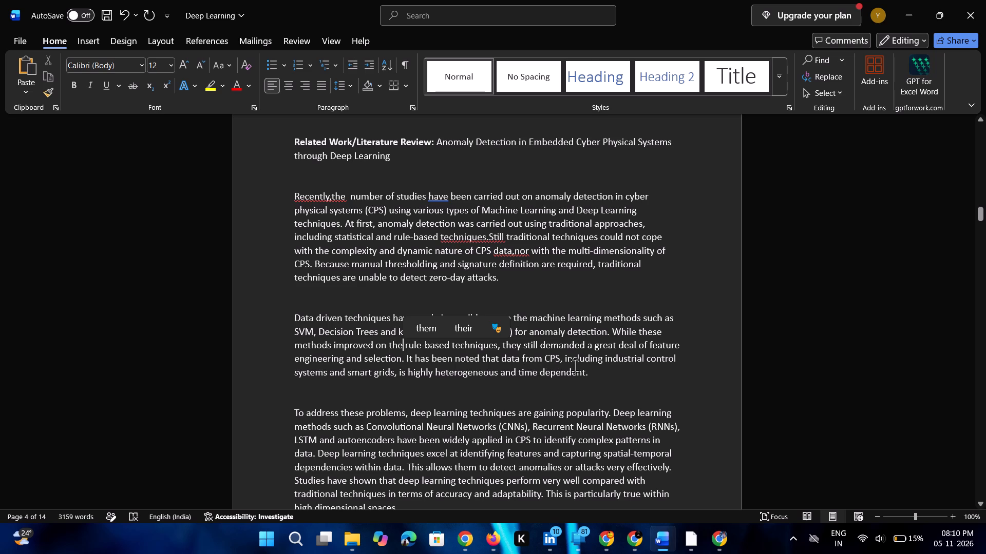
left_click(350, 374)
key("Left")
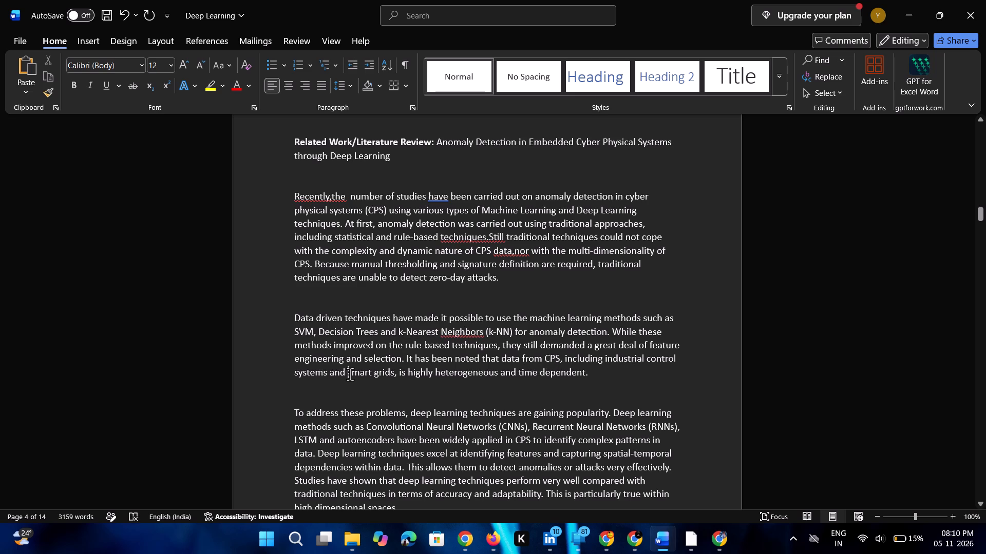
type("the")
key("space")
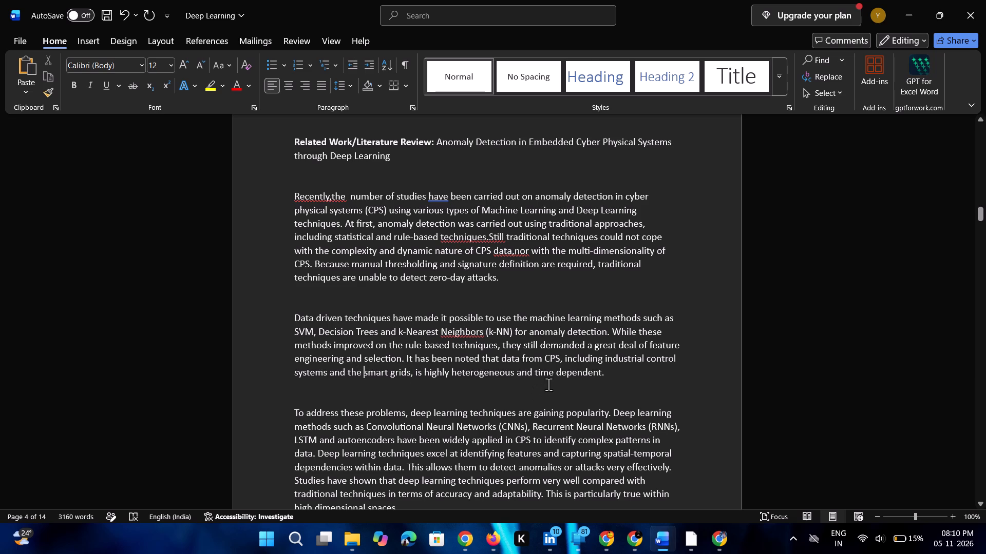
Look up synonyms for "heterogeneous" in the Chrome synonym chat and replace it with "mixed" after "is highly".
left_click_drag(514, 369, 457, 375)
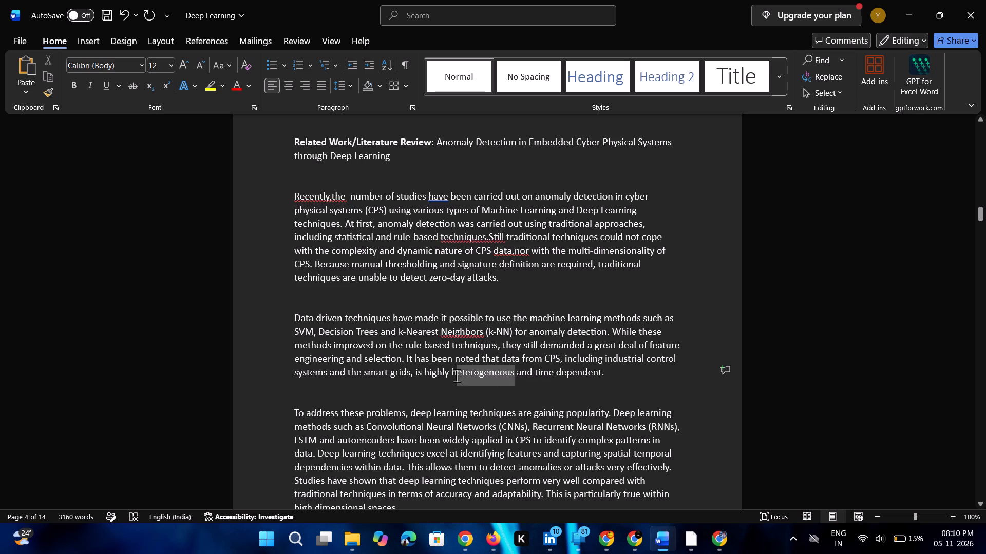
left_click_drag(457, 375, 452, 375)
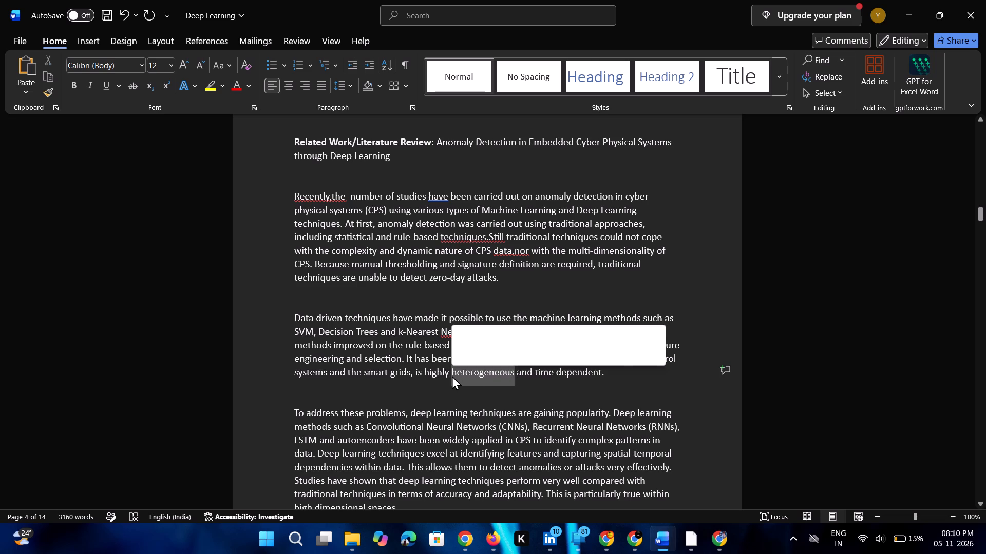
key("ctrl+c")
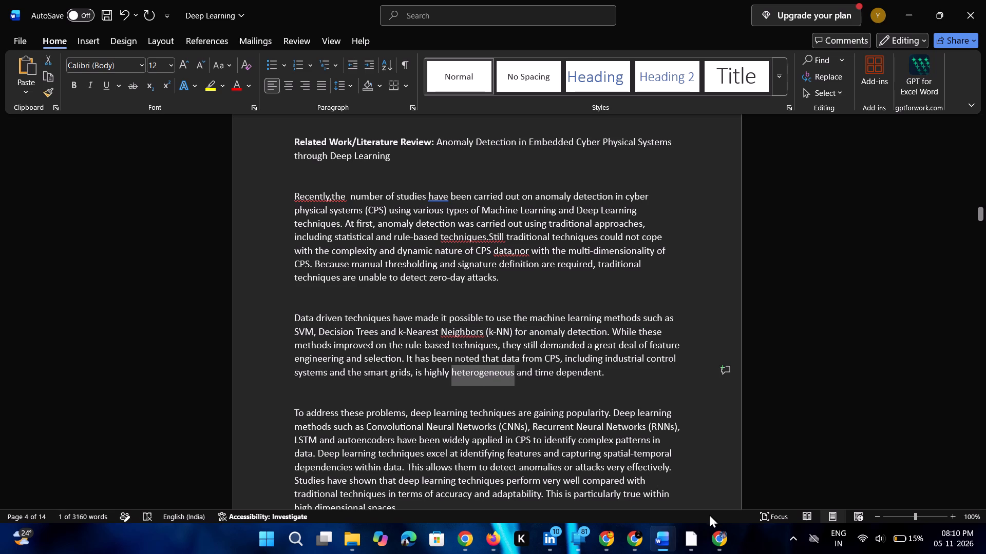
left_click(636, 535)
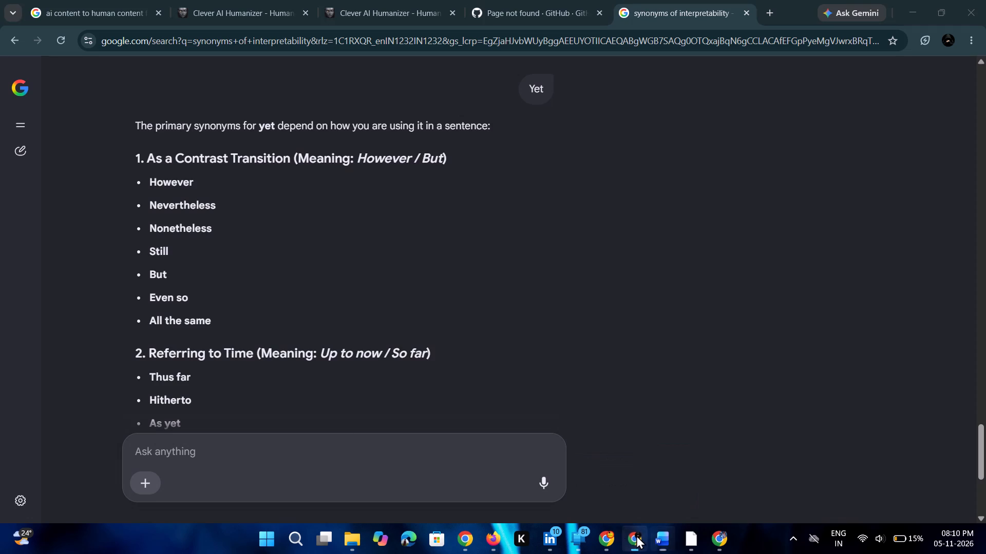
left_click(307, 452)
key("ctrl+v")
key("Return")
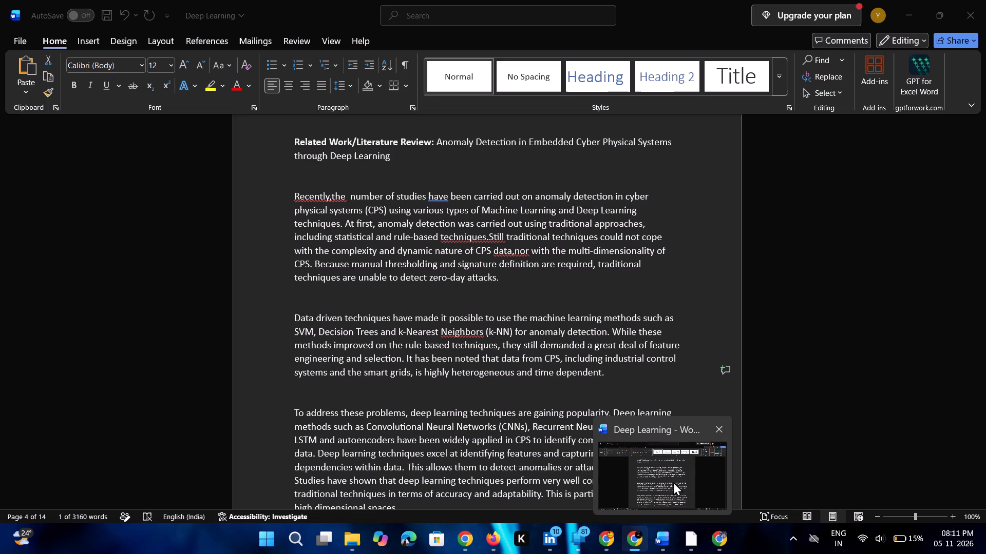
left_click(673, 482)
key("BackSpace")
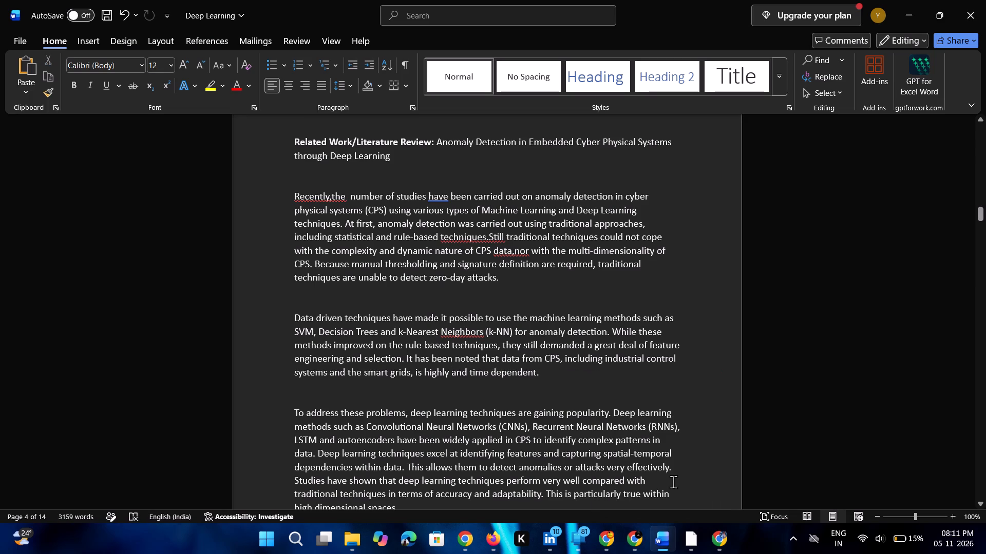
type("mixed")
key("space")
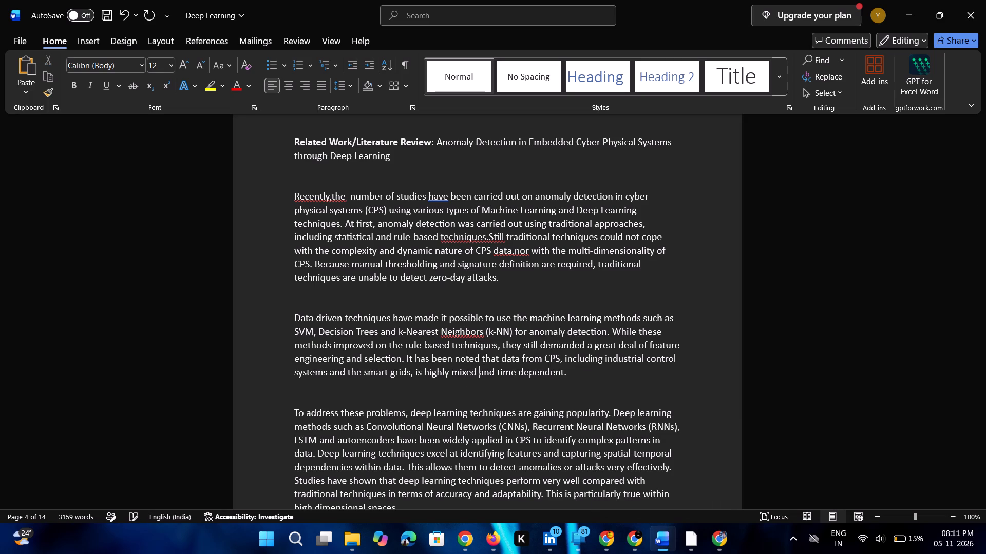
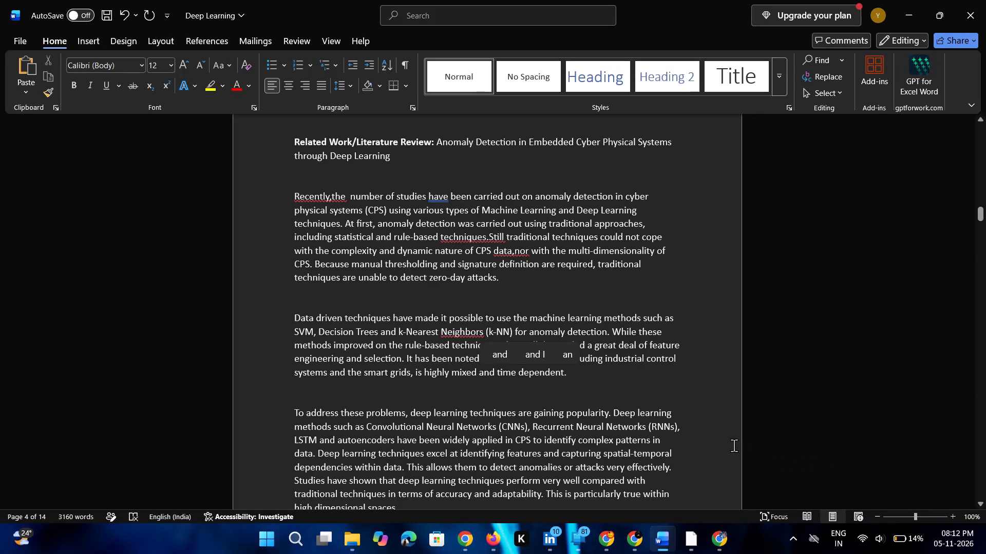
In the "To address these problems" paragraph, insert "the" before "deep learning techniques", with no space after the preceding comma.
scroll(323, 386, "down", 1)
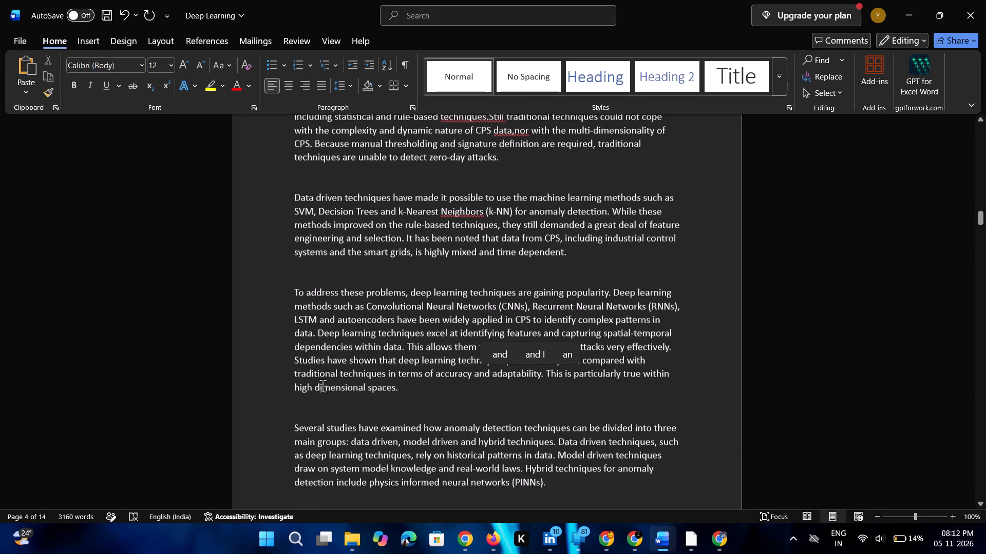
scroll(323, 386, "down", 2)
left_click(411, 254)
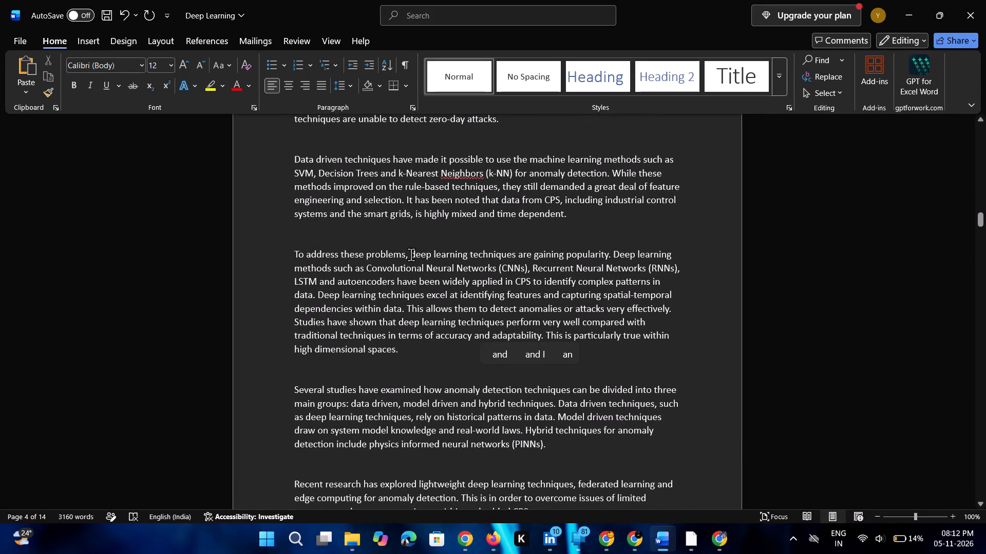
key("BackSpace")
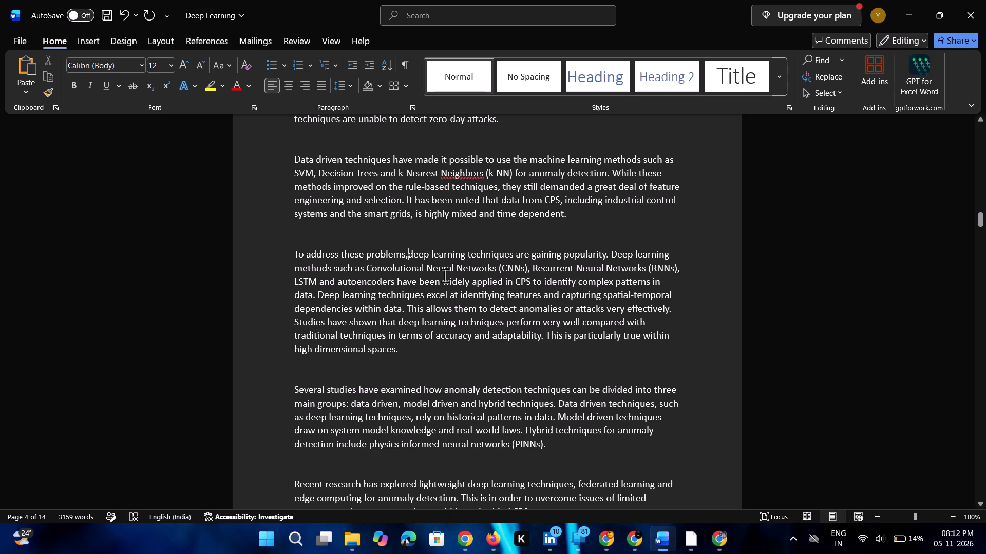
type("the")
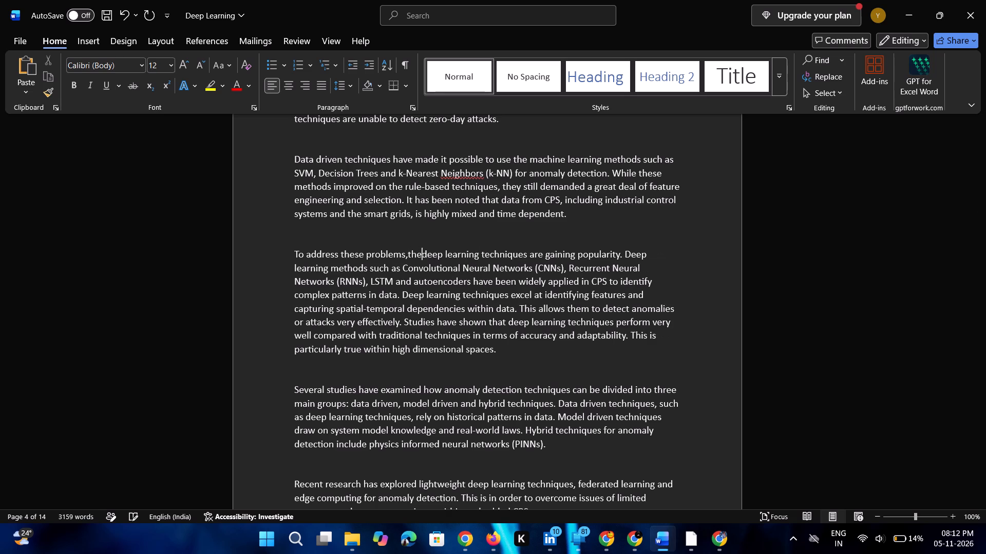
key("space")
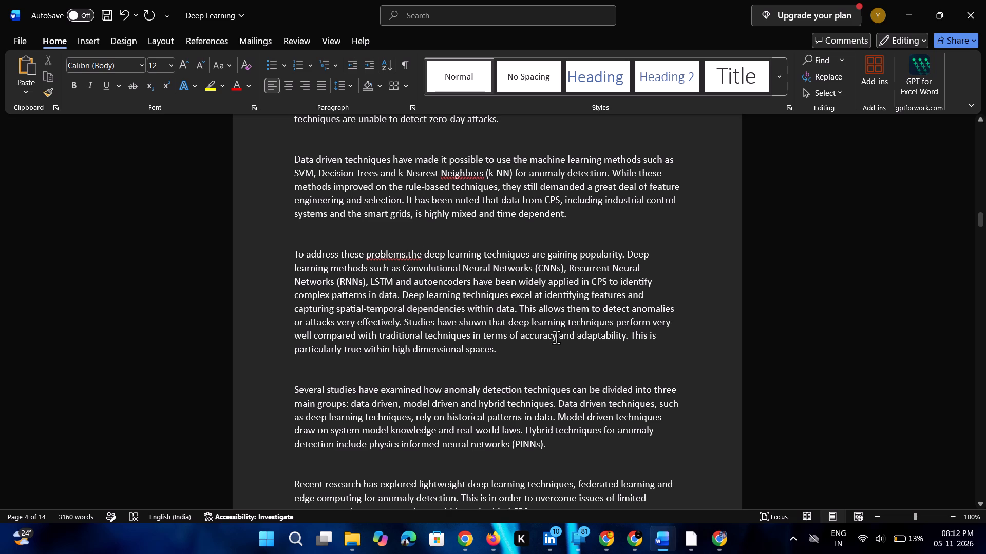
In the "To address these problems" paragraph, insert "the" before "CPS to identify" and before "data" in "complex patterns in data".
left_click(588, 282)
key("space")
type("the")
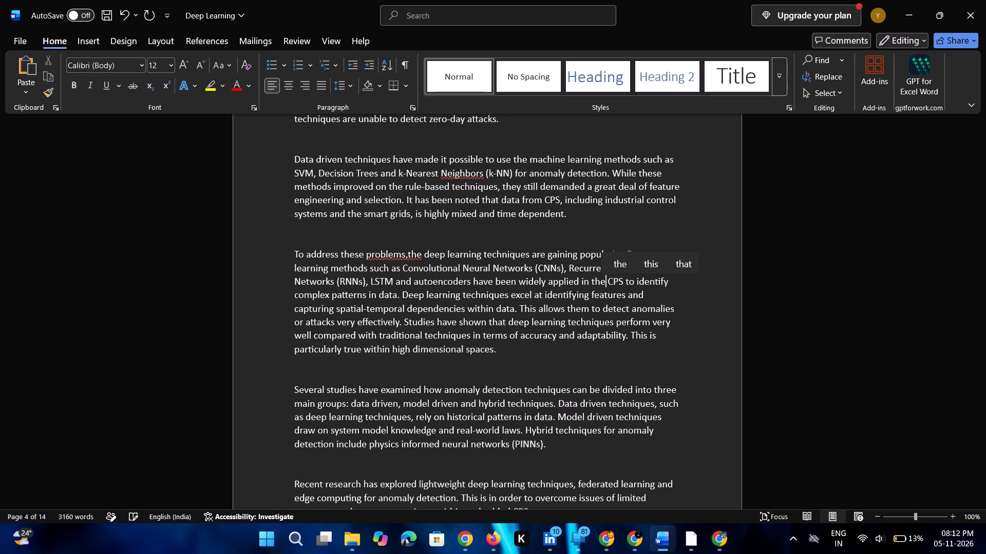
key("space")
key("BackSpace")
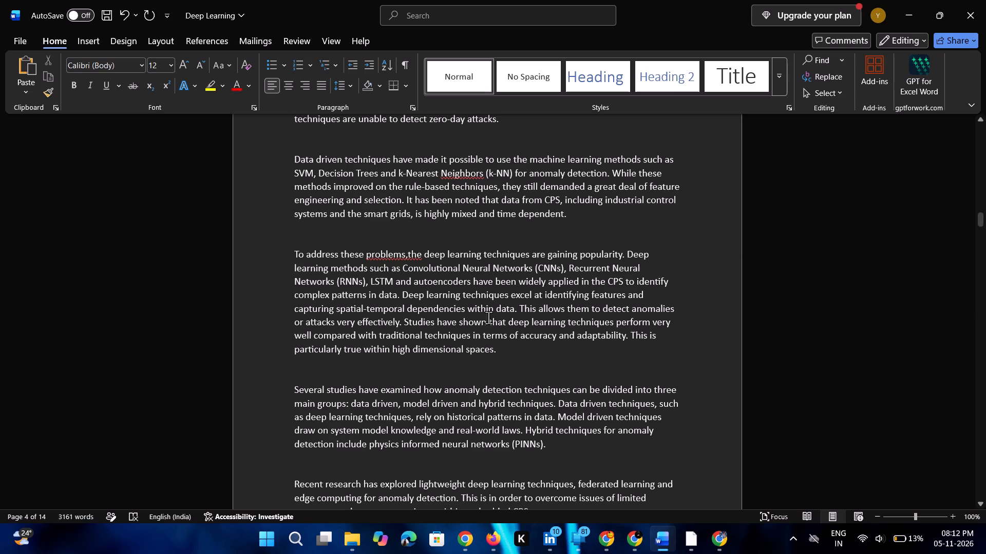
left_click(380, 293)
type("the")
key("space")
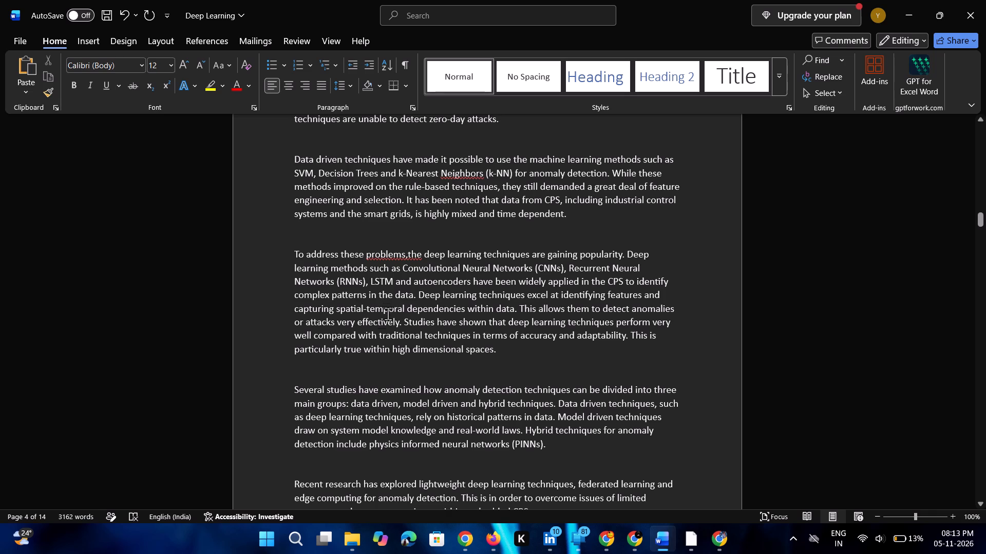
Replace the hyphen in "spatial-temporal" with a space.
left_click(367, 308)
key("BackSpace")
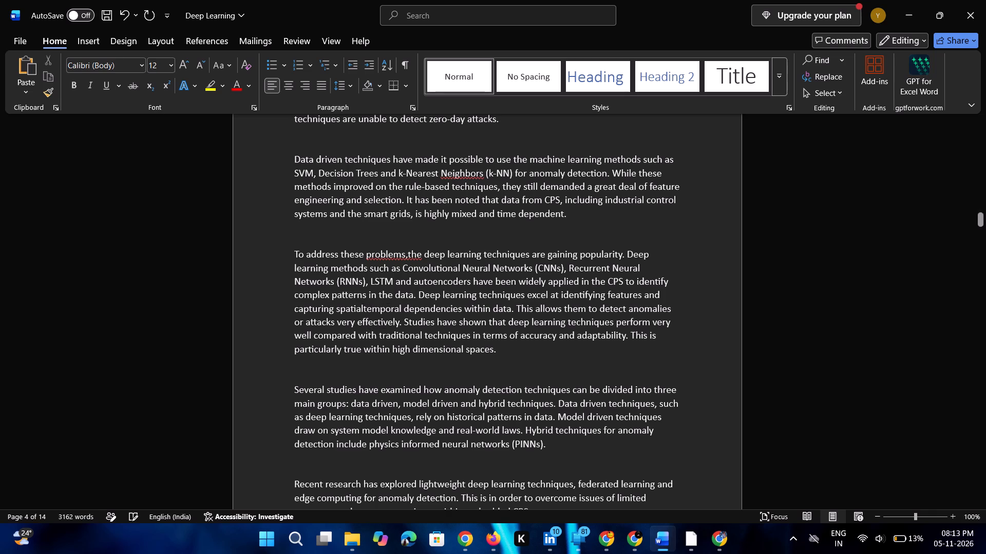
key("space")
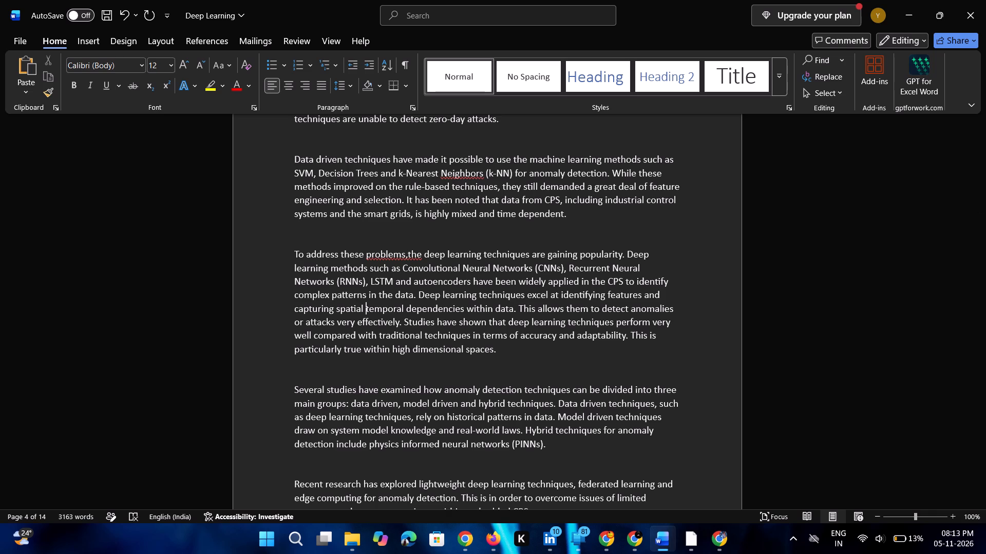
Replace "This" with "It" before "allows them to detect anomalies", leaving no space after the preceding full stop.
left_click(536, 311)
key("BackSpace")
key("BackSpace")
key("BackSpace")
key("BackSpace")
key("BackSpace")
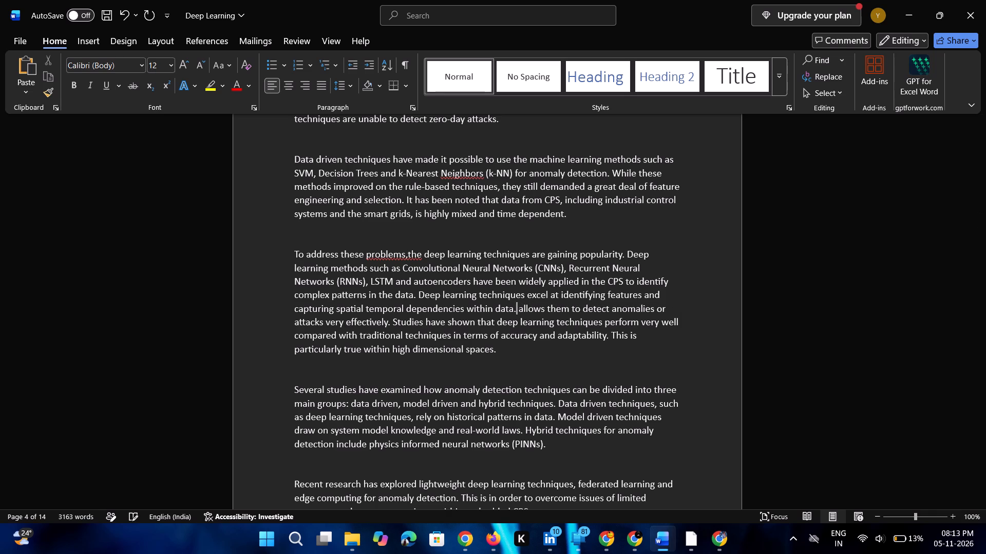
type("IT")
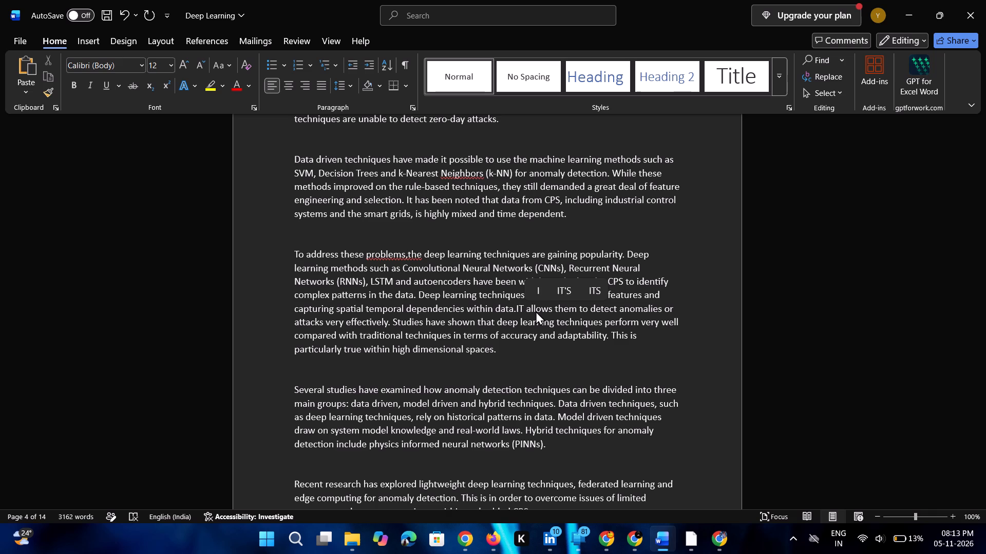
key("BackSpace")
type("t")
key("space")
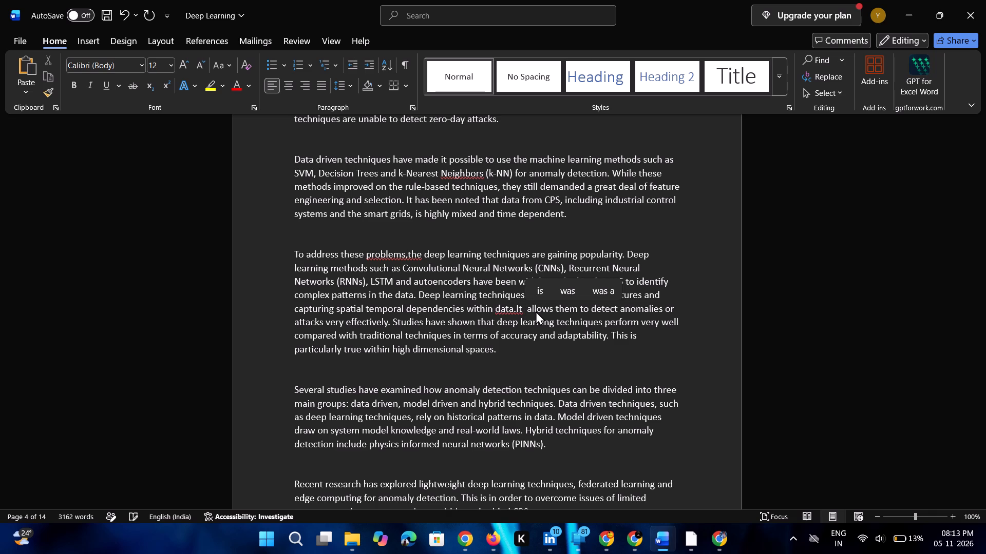
key("BackSpace")
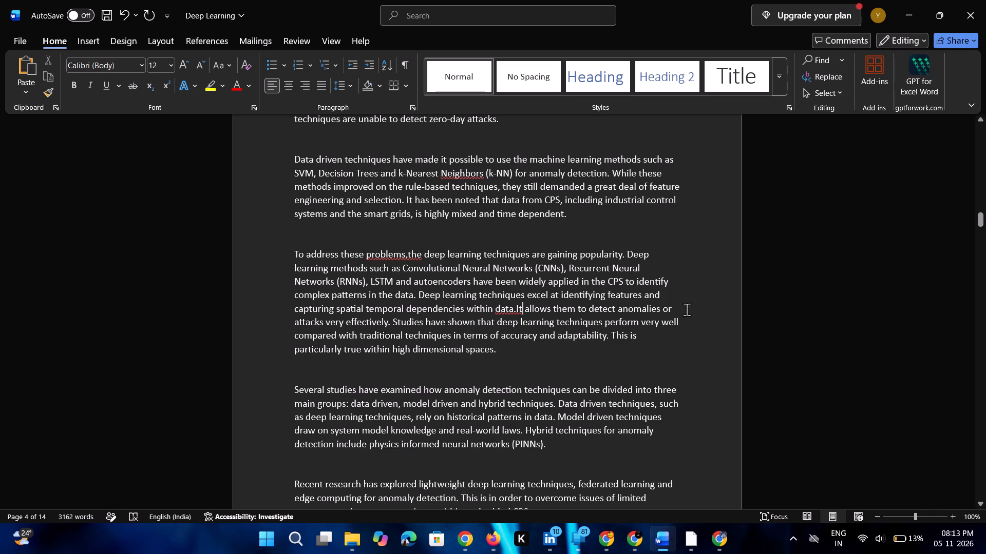
Delete "anomalies or" before "attacks very effectively" and dismiss the battery notice.
left_click(663, 310)
key("BackSpace")
key("BackSpace")
key("BackSpace")
key("BackSpace")
key("BackSpace")
key("BackSpace")
key("BackSpace")
key("BackSpace")
key("BackSpace")
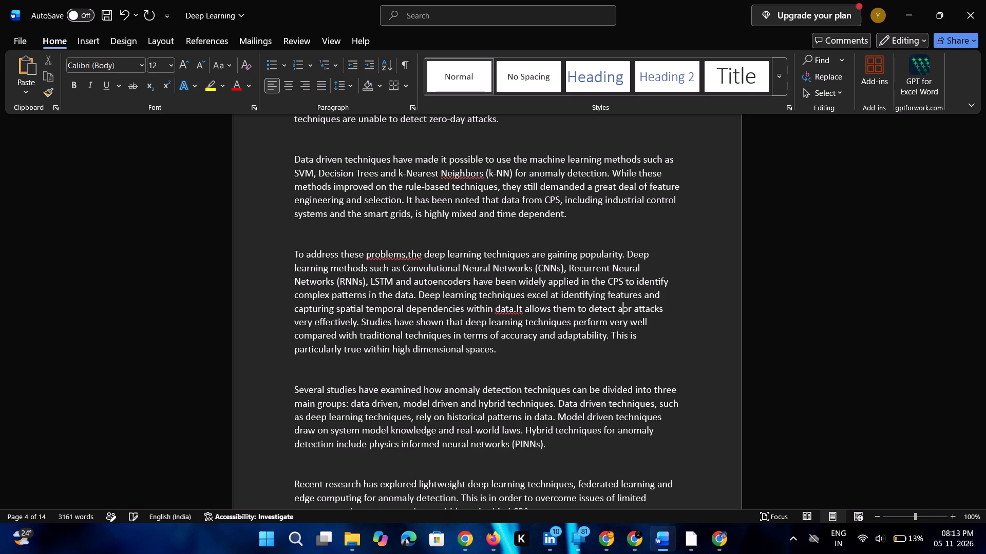
key("BackSpace")
key("Delete")
key("Delete")
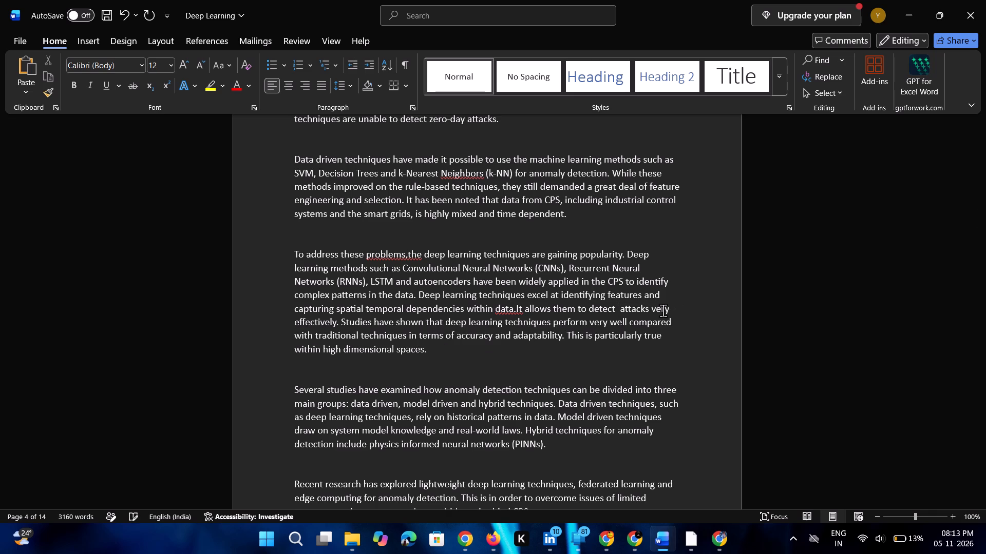
key("Delete")
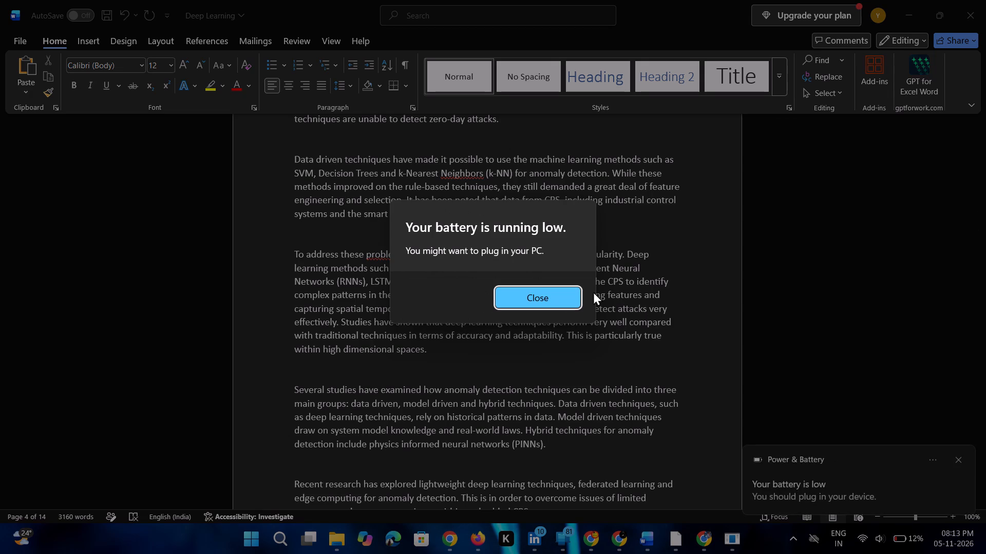
left_click(548, 287)
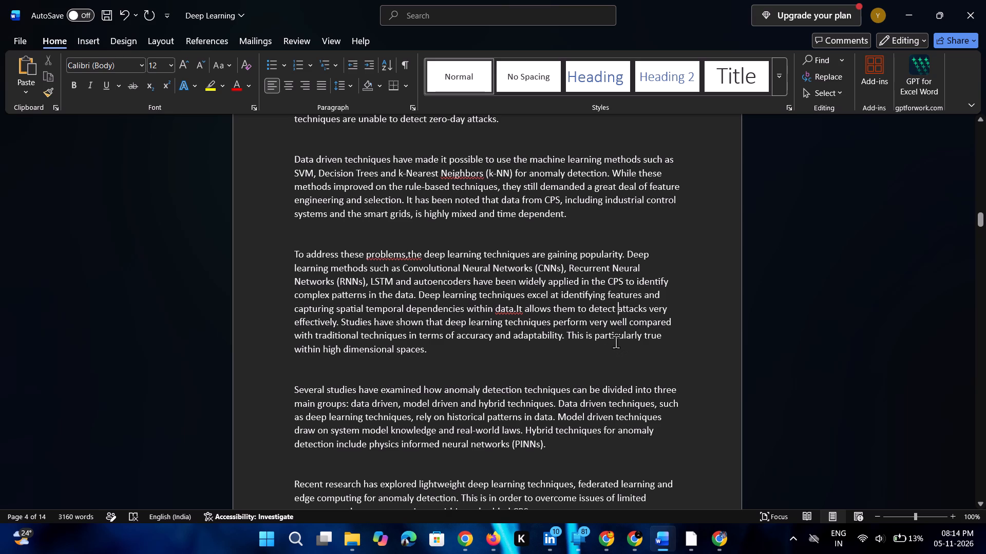
Insert "the" before "high dimensional spaces" in the last sentence of the "To address these problems" paragraph.
left_click(631, 324)
scroll(539, 360, "down", 1)
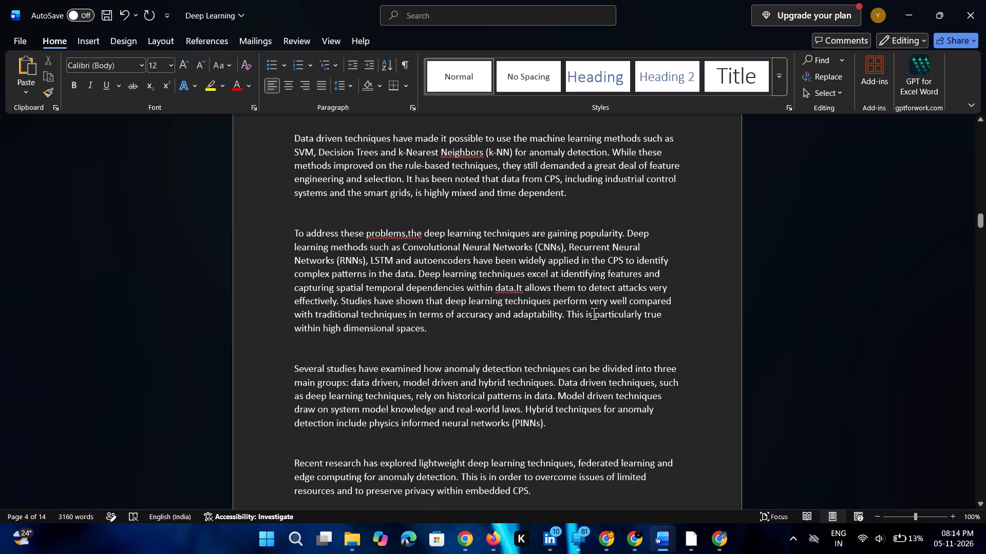
left_click(321, 326)
key("space")
type("the")
key("space")
key("BackSpace")
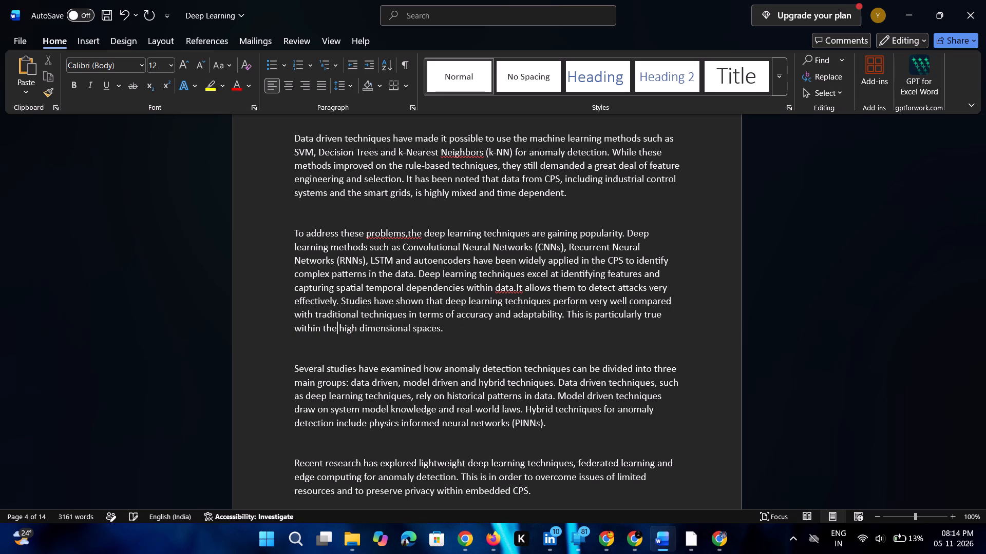
Copy "Several studies" from the start of the following paragraph and look up its synonyms in the Chrome synonym chat.
scroll(321, 326, "down", 2)
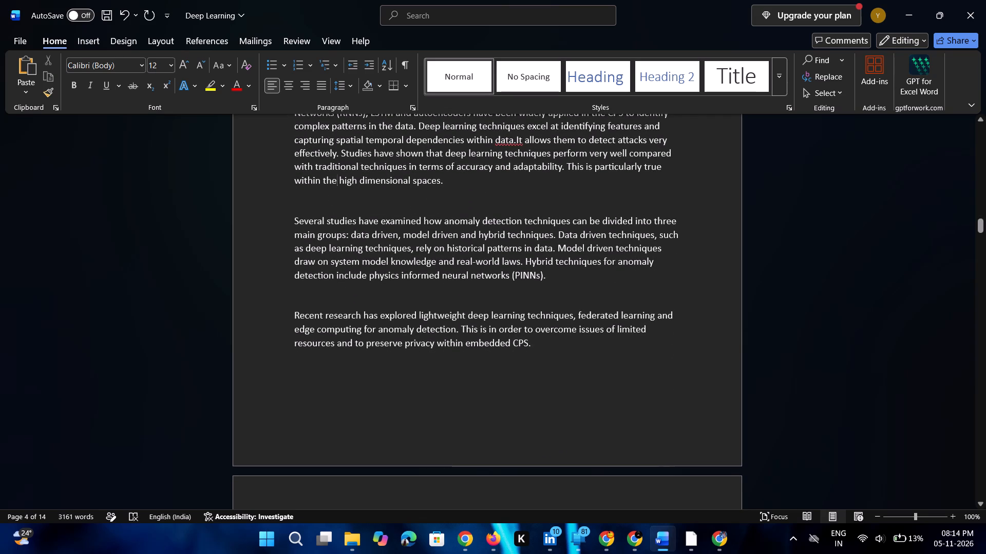
scroll(321, 326, "down", 1)
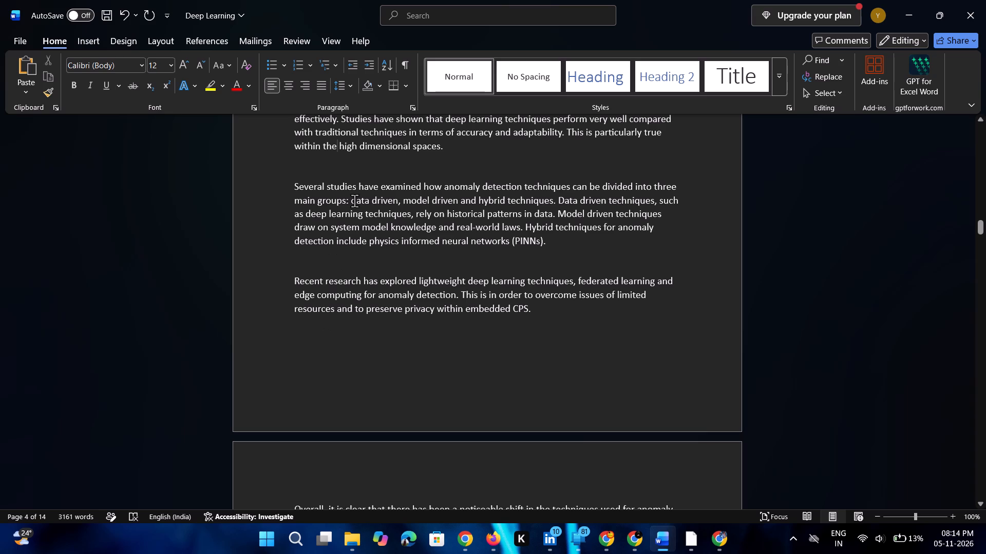
left_click_drag(357, 190, 282, 180)
key("ctrl+c")
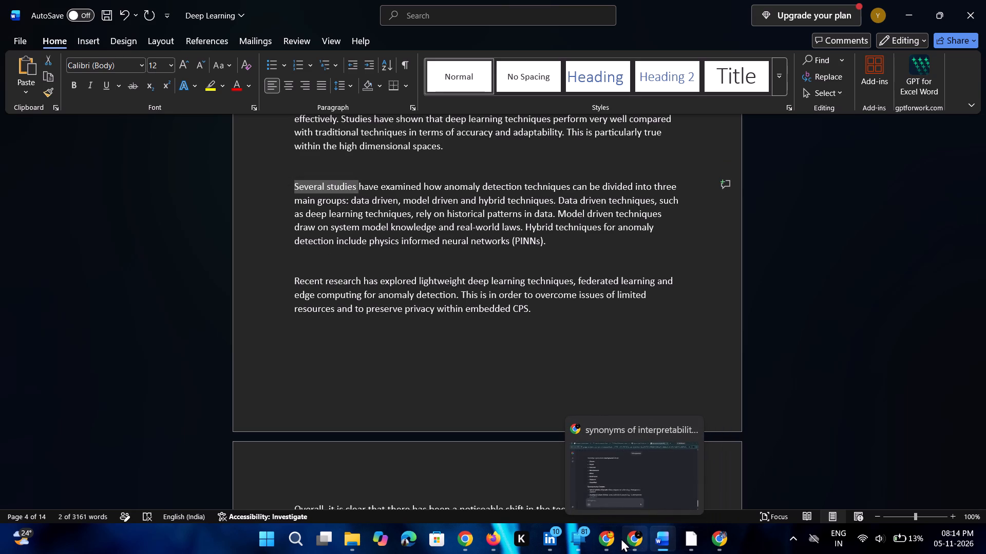
left_click(631, 486)
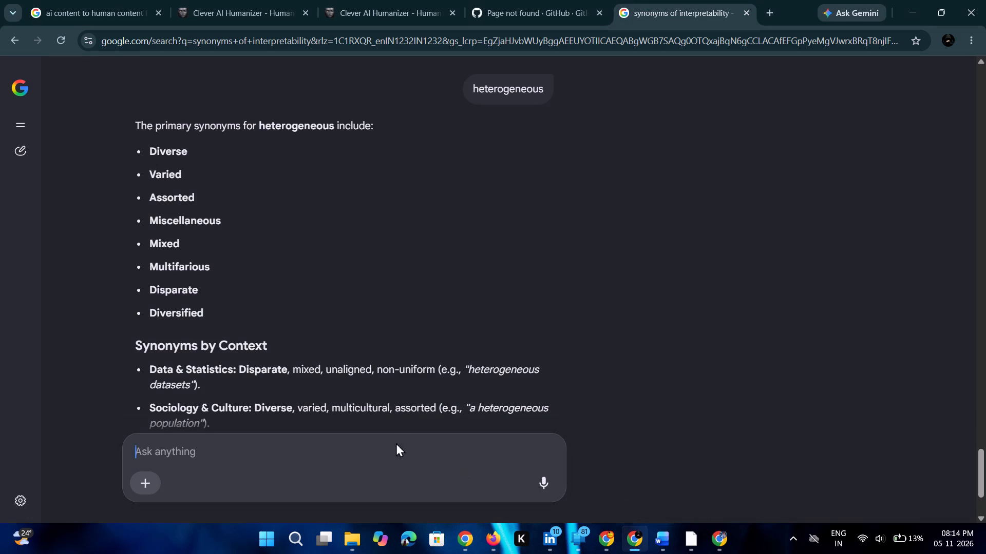
left_click(395, 444)
key("ctrl+v")
key("Return")
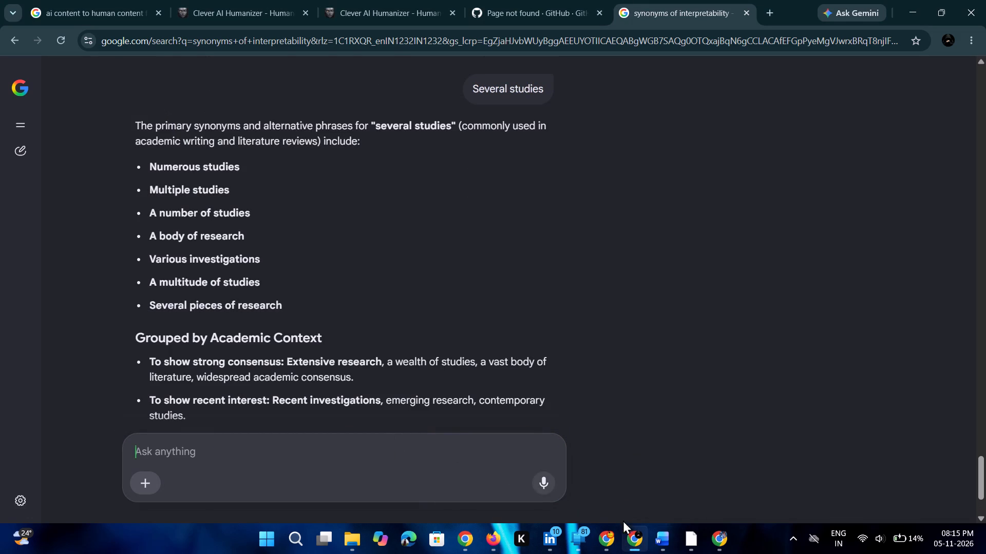
Back in Word, remove the word "Several" from the opening of the "Several studies have examined" paragraph.
left_click(666, 537)
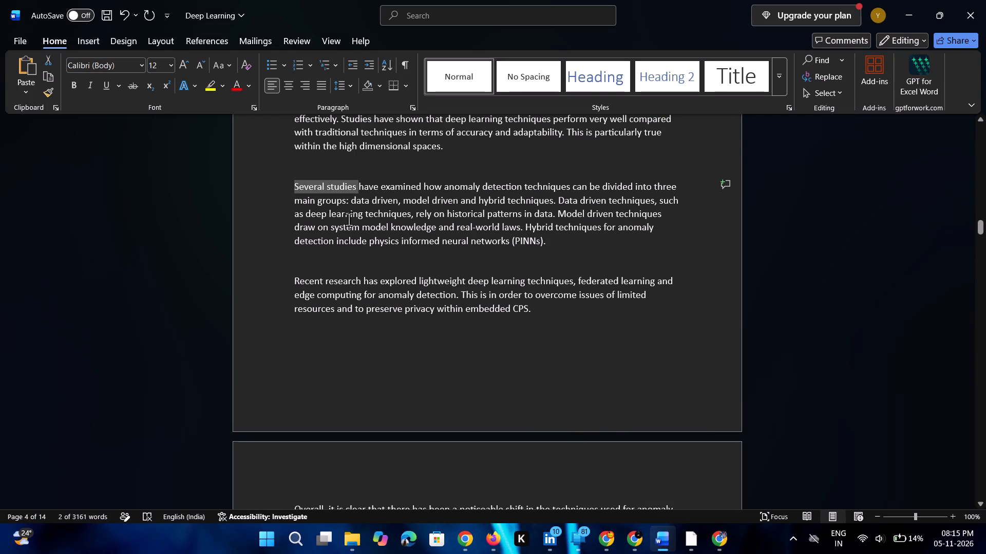
left_click(327, 188)
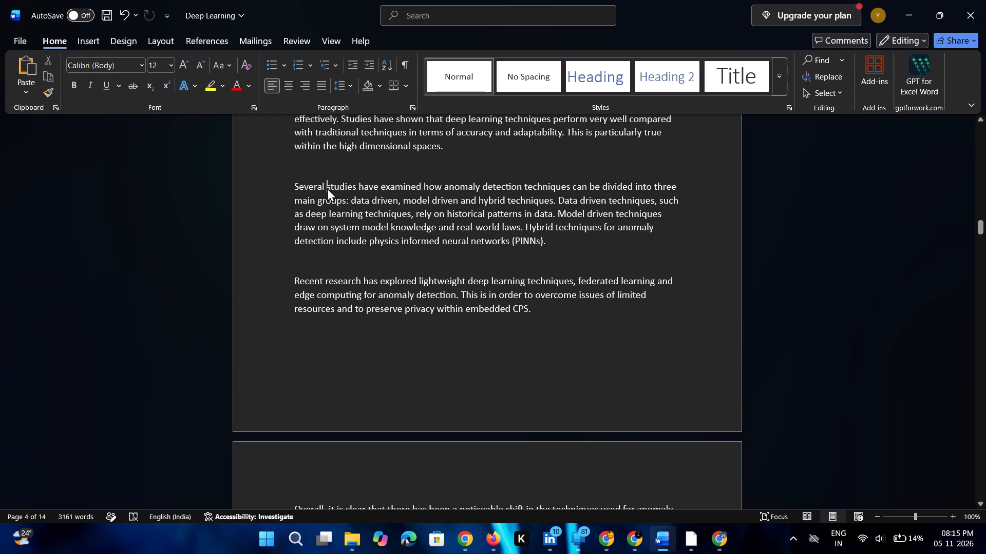
key("BackSpace")
key("BackSpace")
key("BackSpace")
key("BackSpace")
key("BackSpace")
key("BackSpace")
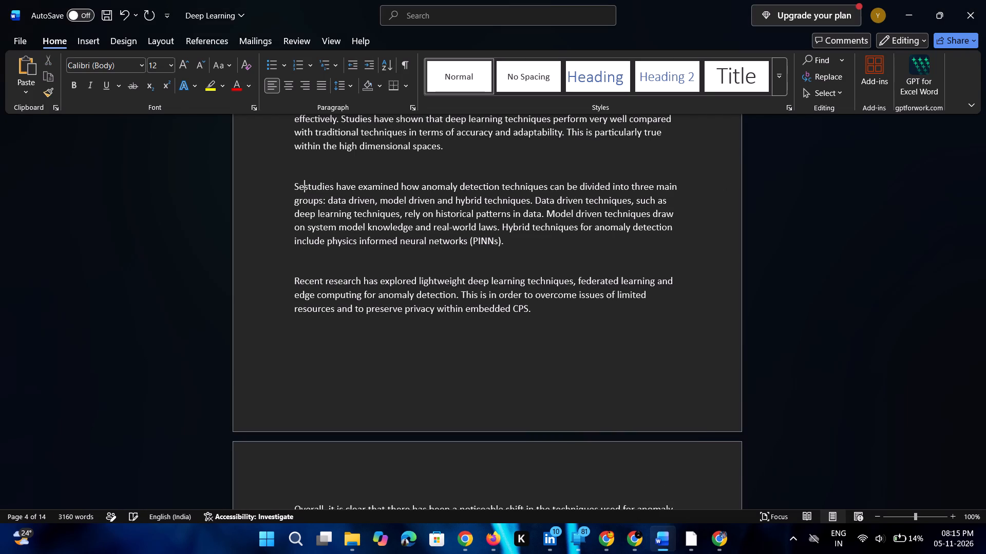
key("BackSpace")
key("BackSpace")
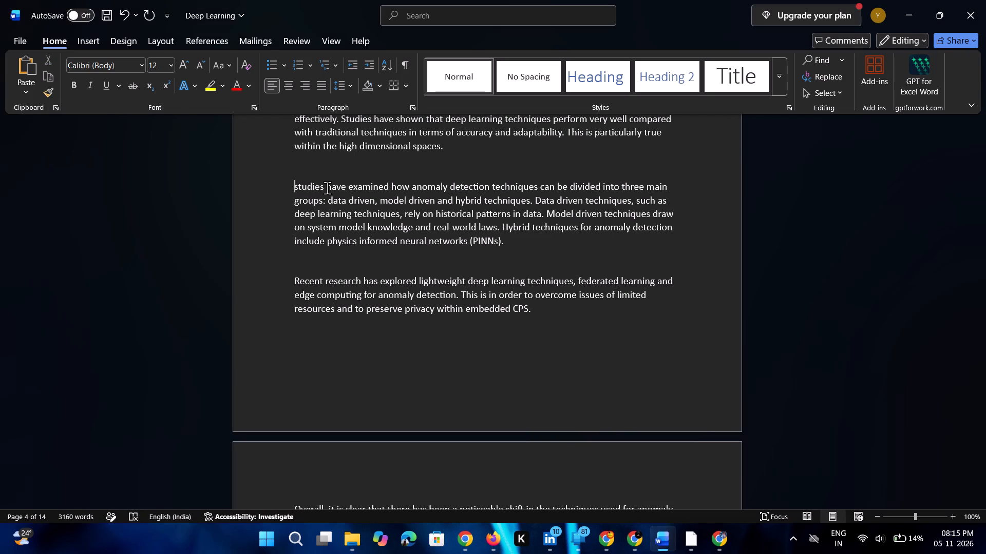
Insert "Multiple" before "studies have examined" at the start of the paragraph on anomaly detection technique groups.
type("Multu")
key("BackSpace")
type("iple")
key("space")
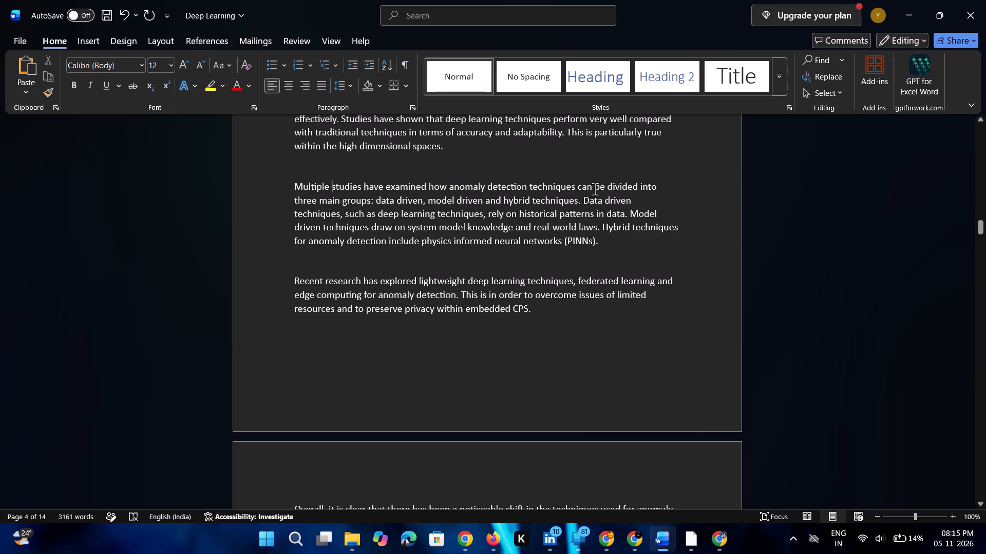
Insert "The" before "Data driven techniques, such as deep learning techniques" in the same paragraph.
left_click(586, 206)
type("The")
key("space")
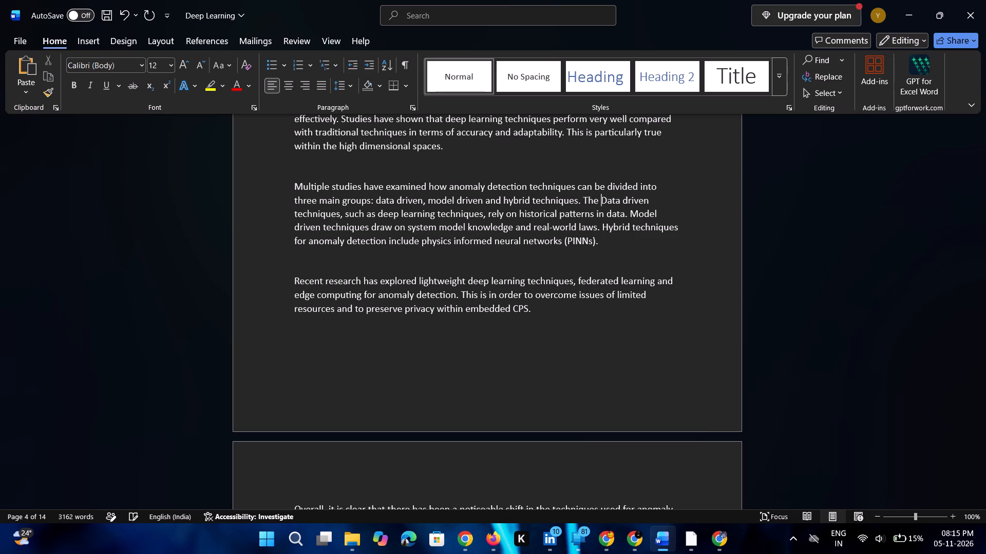